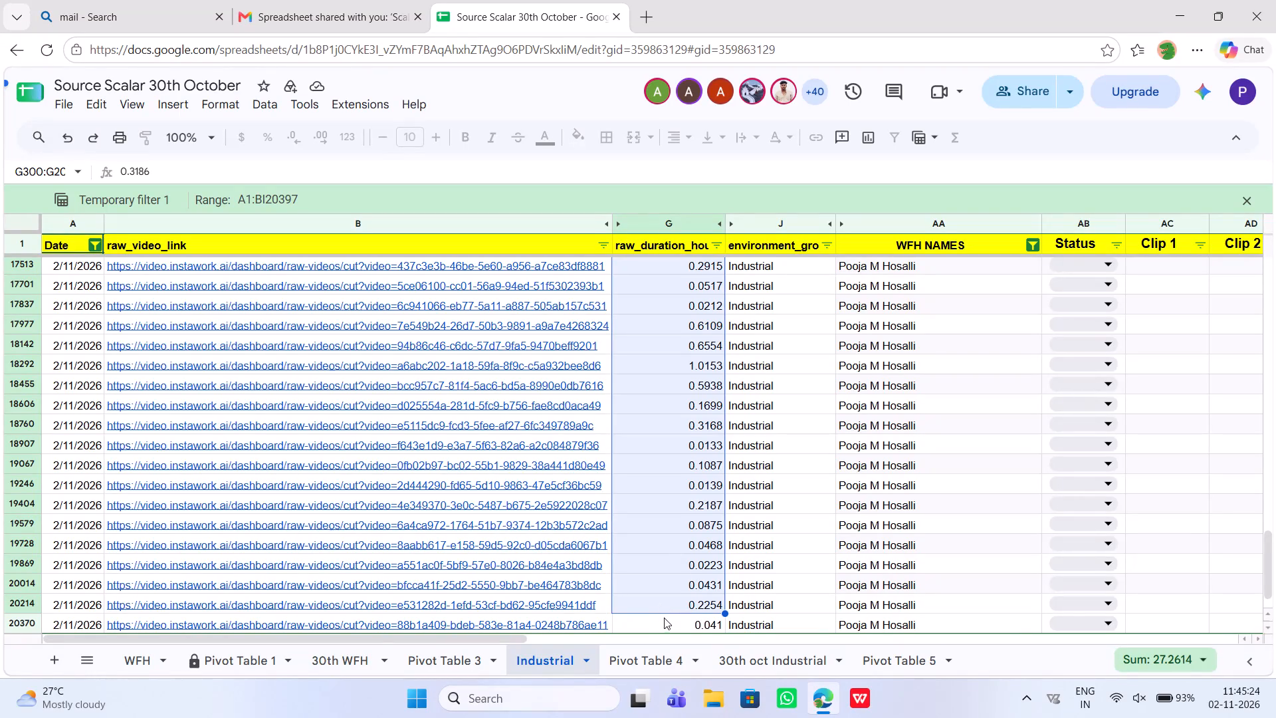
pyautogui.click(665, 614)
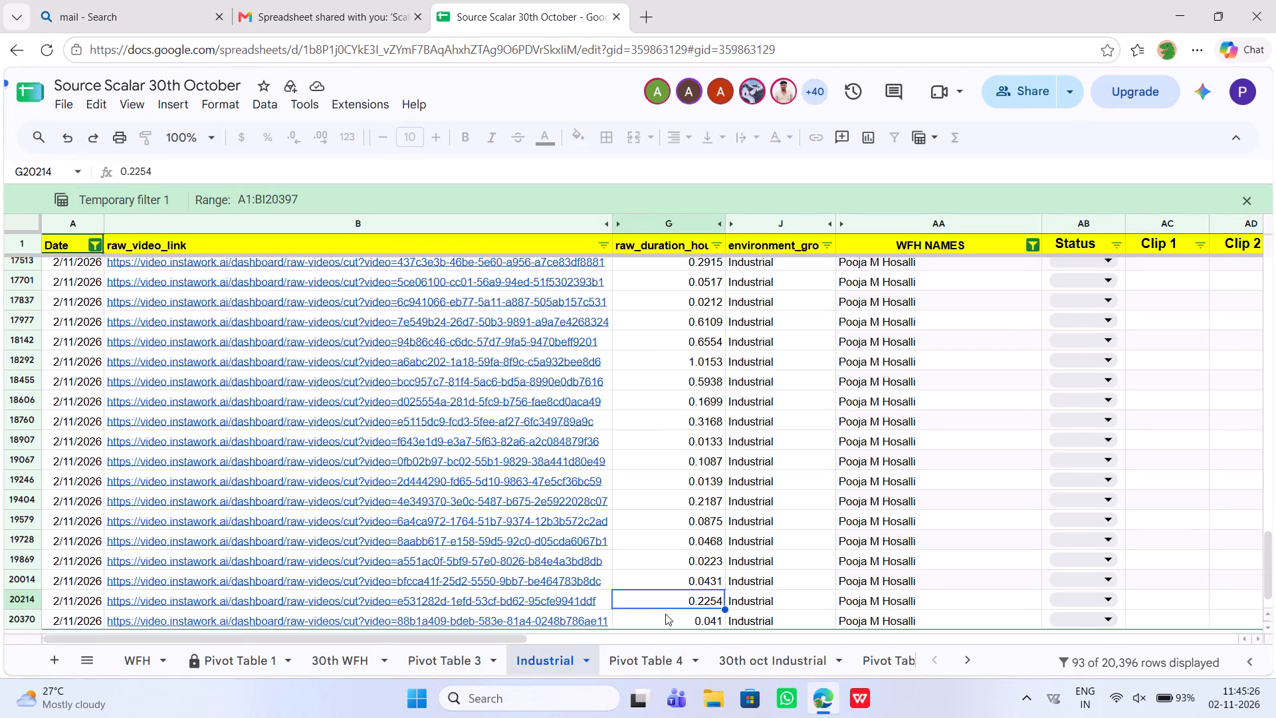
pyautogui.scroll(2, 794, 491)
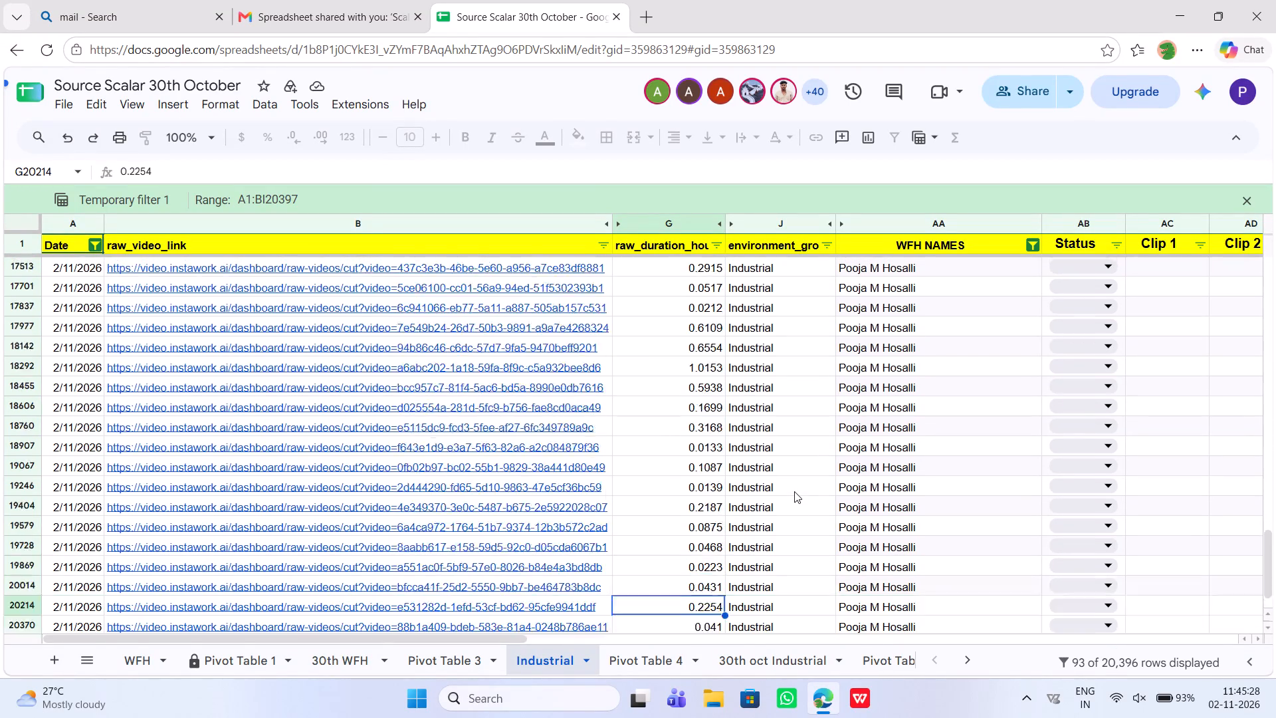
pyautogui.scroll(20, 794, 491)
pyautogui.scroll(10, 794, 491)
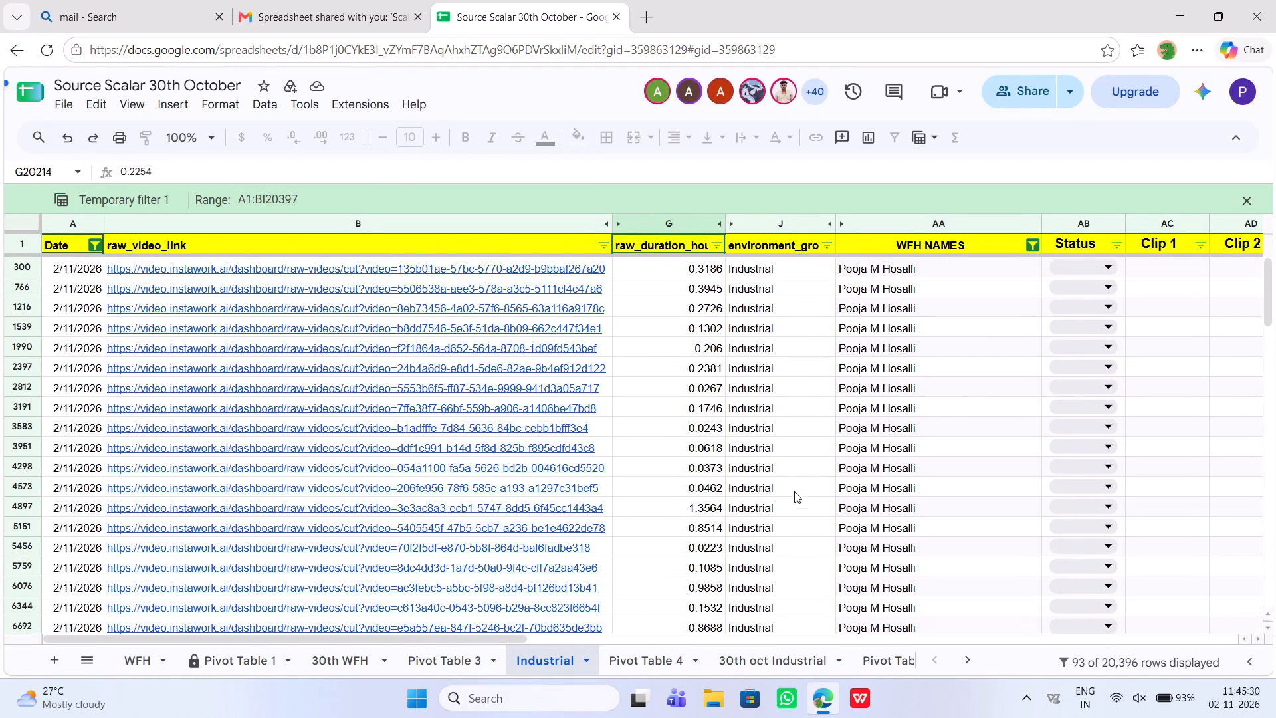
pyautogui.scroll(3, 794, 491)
# Create a filter view on the data in the 30th oct Industrial sheet.
pyautogui.click(750, 664)
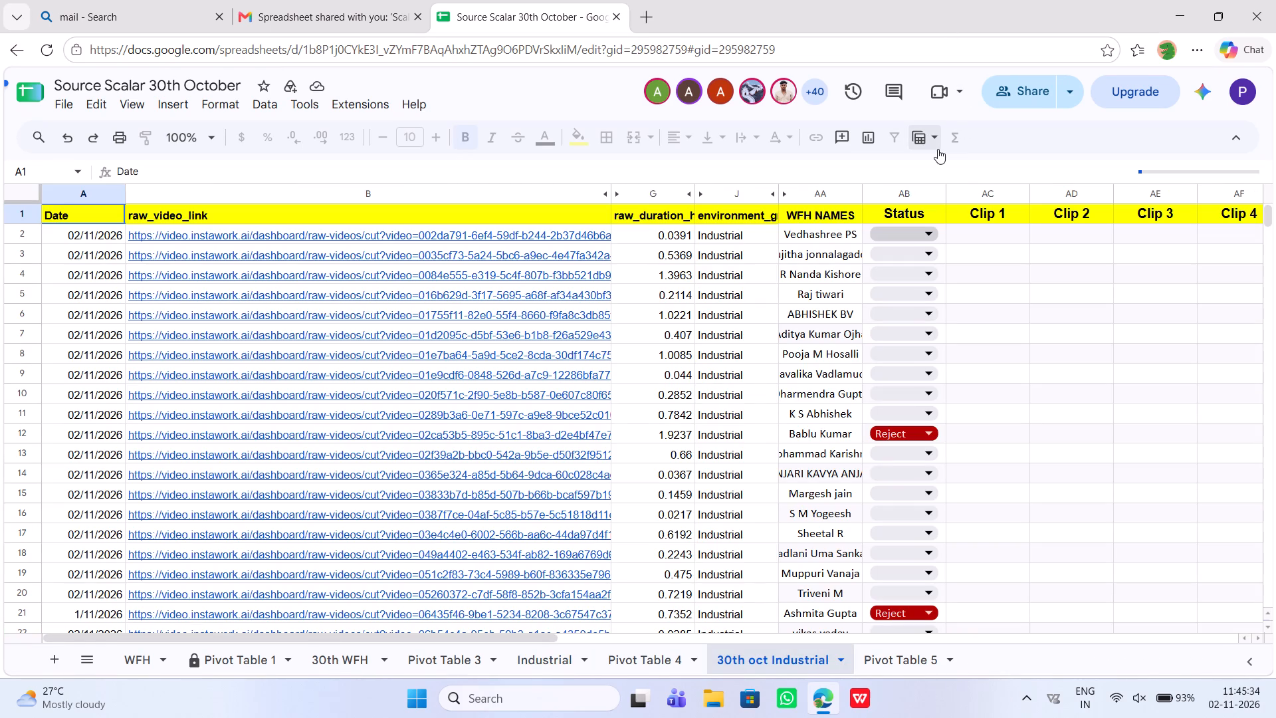
pyautogui.click(936, 147)
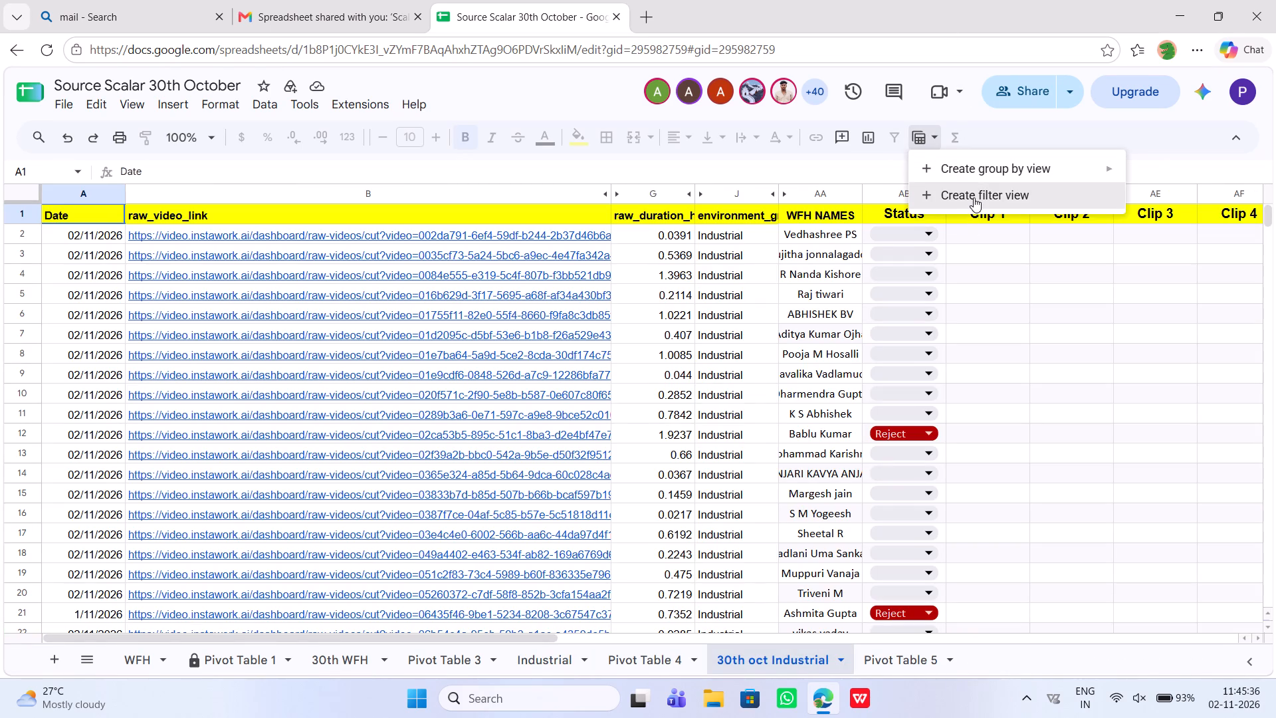
pyautogui.click(974, 197)
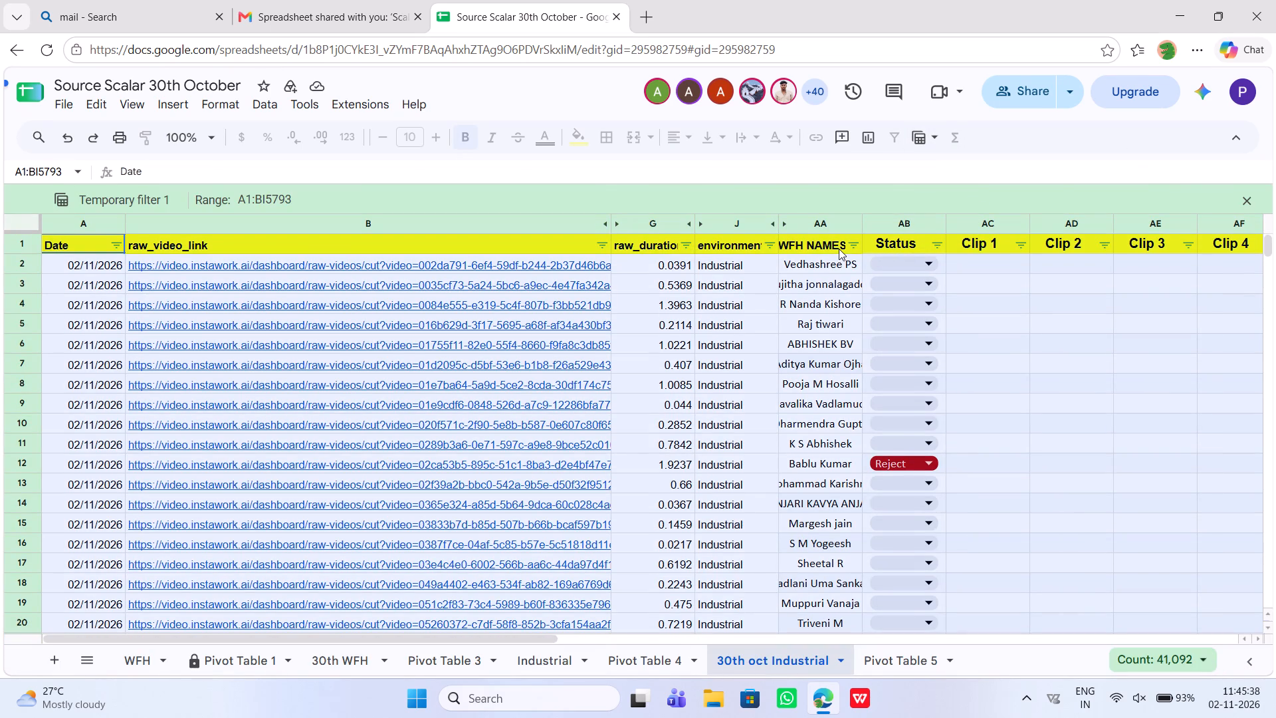
# Deselect all values in the WFH NAMES column filter and start a search for the name to filter by.
pyautogui.click(851, 242)
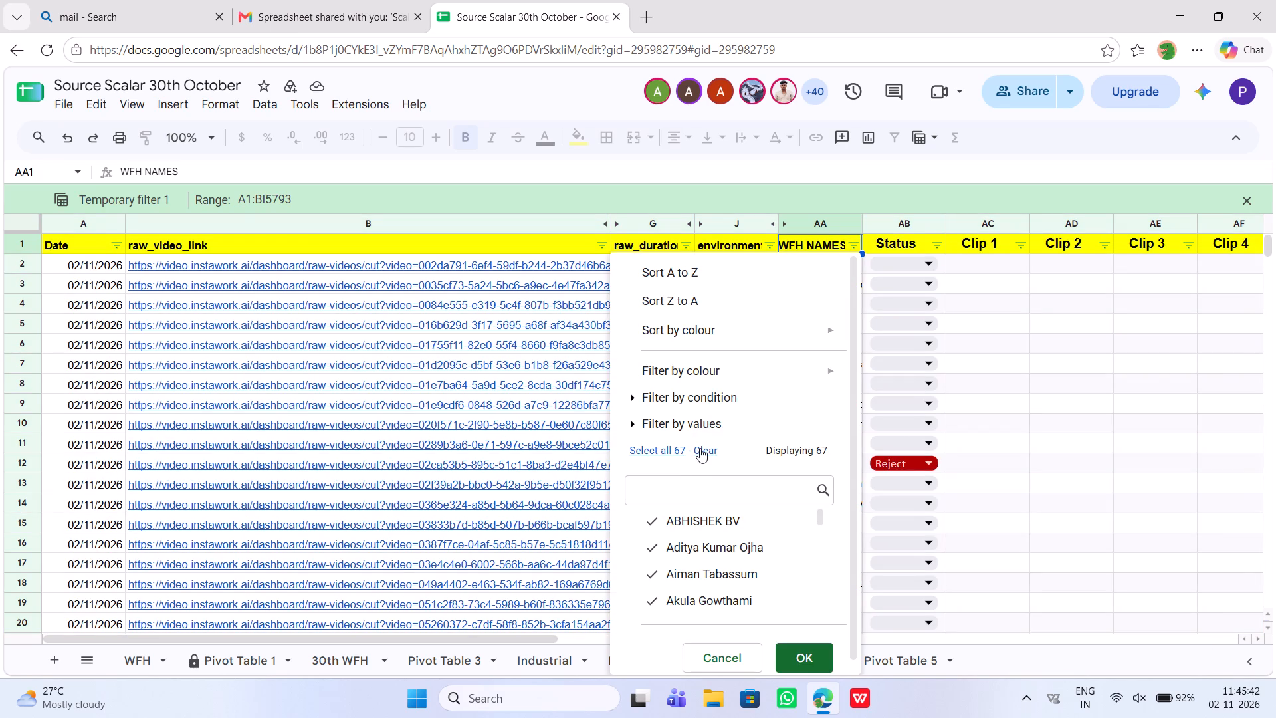
pyautogui.click(700, 448)
pyautogui.click(706, 497)
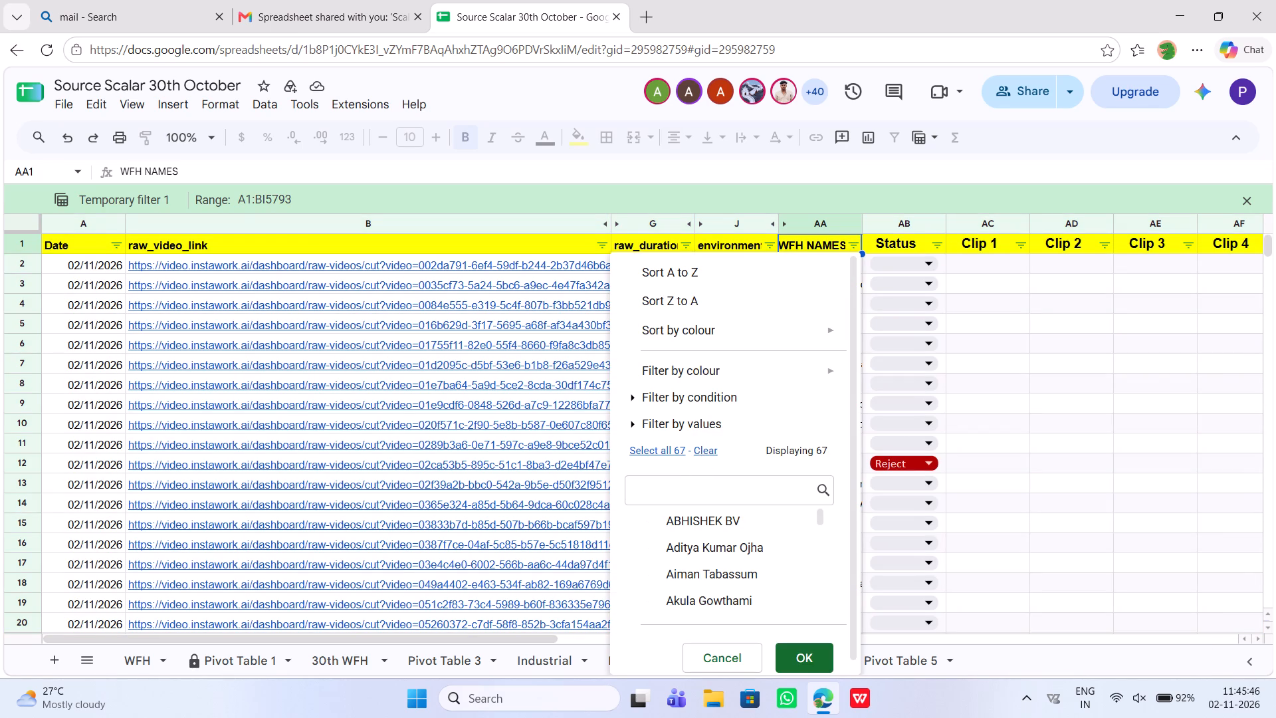
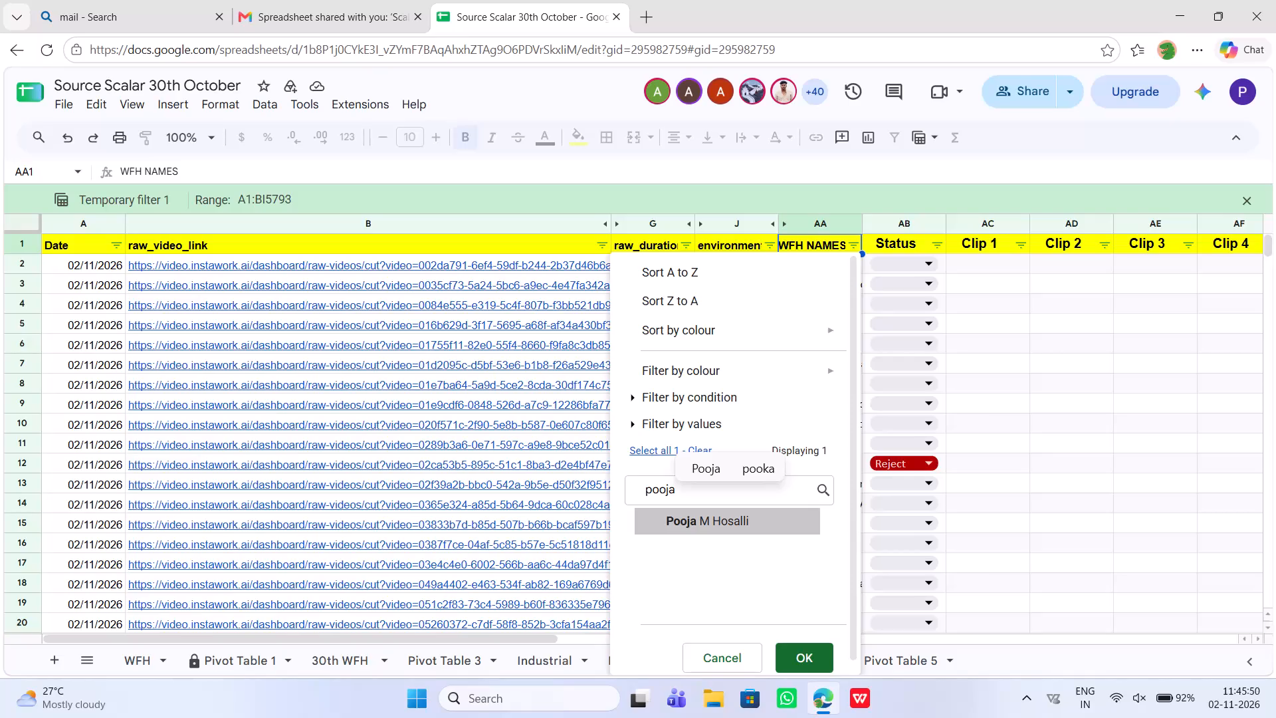
# Select the worker's name matching the search "pooja" as the value to show in the WFH NAMES column filter.
pyautogui.press('Return')
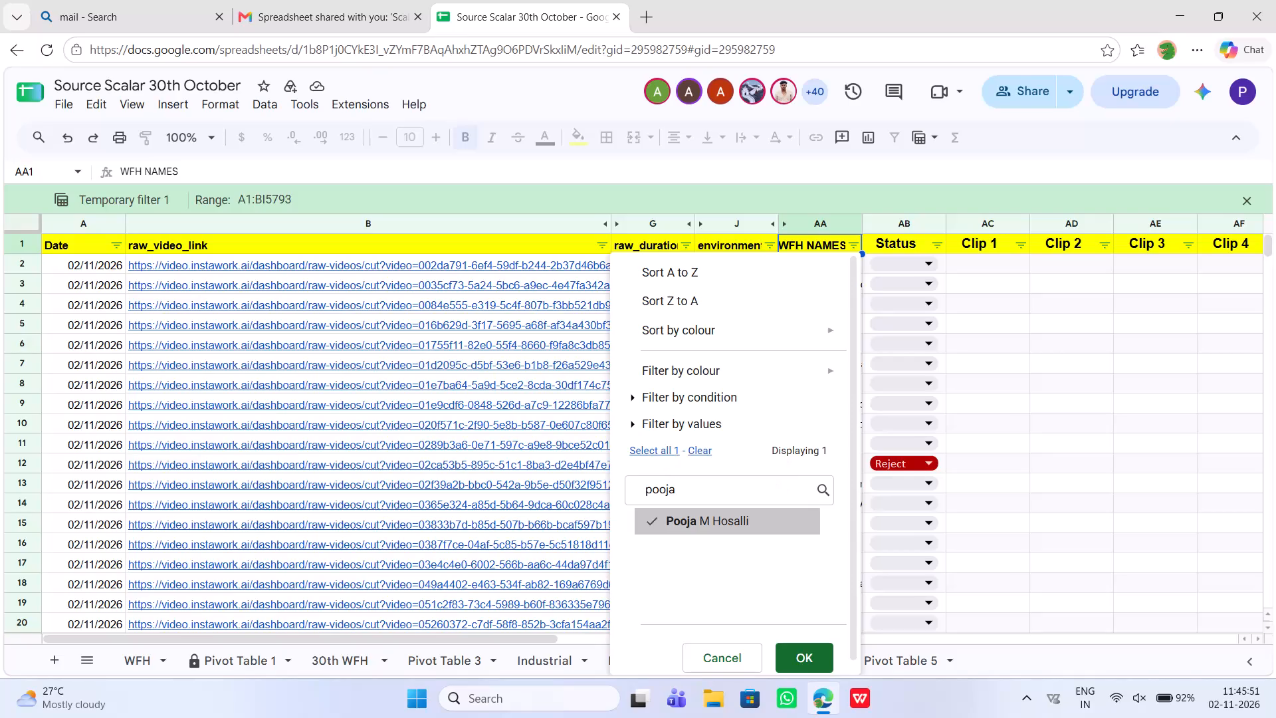
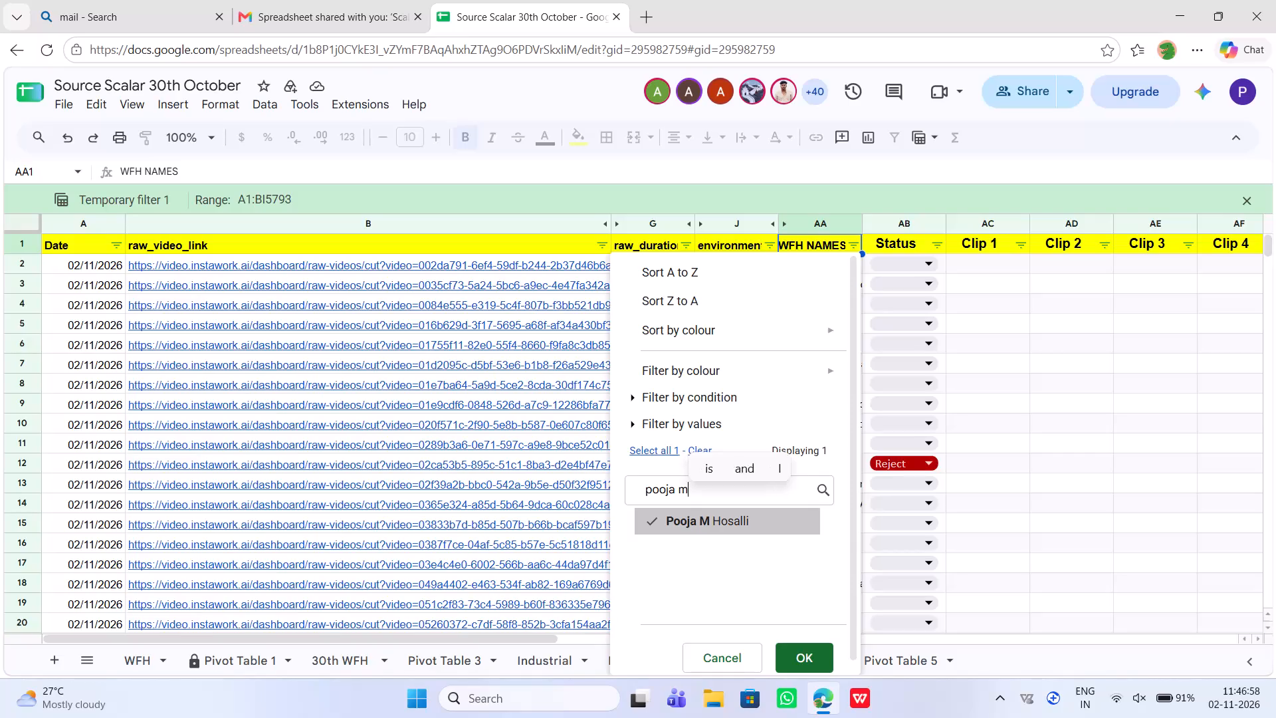
# Complete the worker's full name in the WFH NAMES value search and apply the filter for that worker.
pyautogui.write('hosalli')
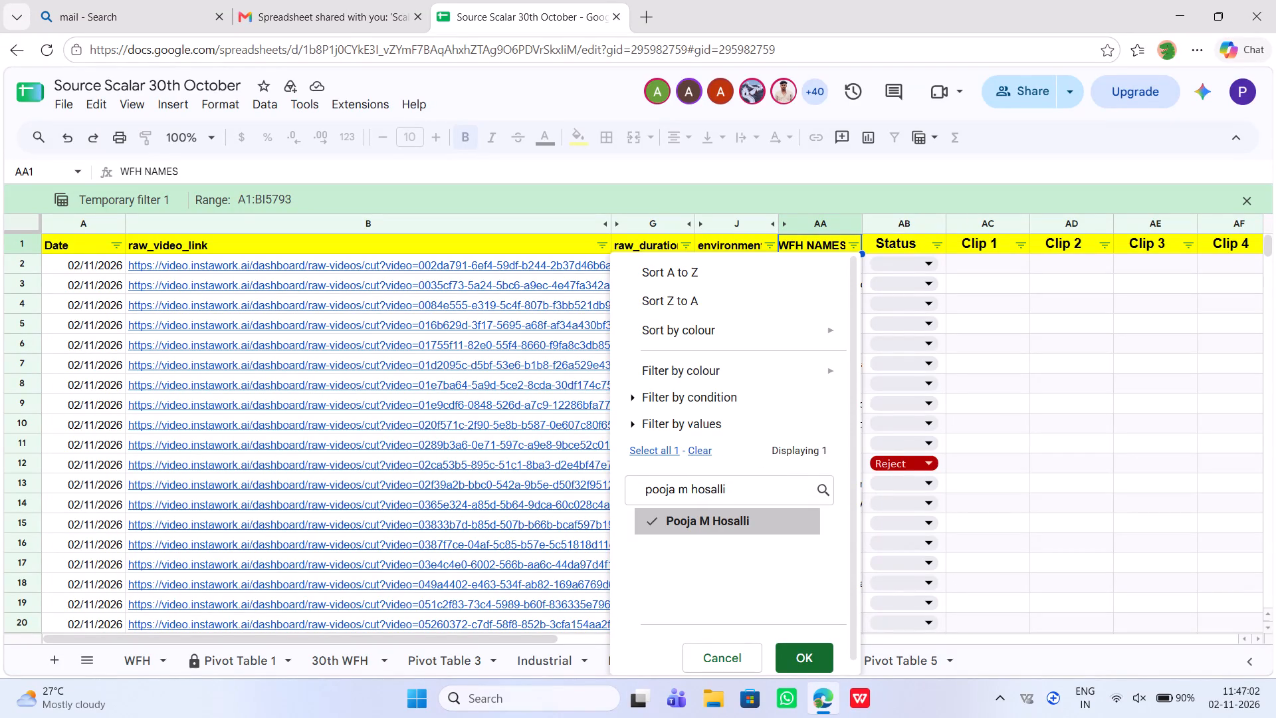
pyautogui.click(802, 644)
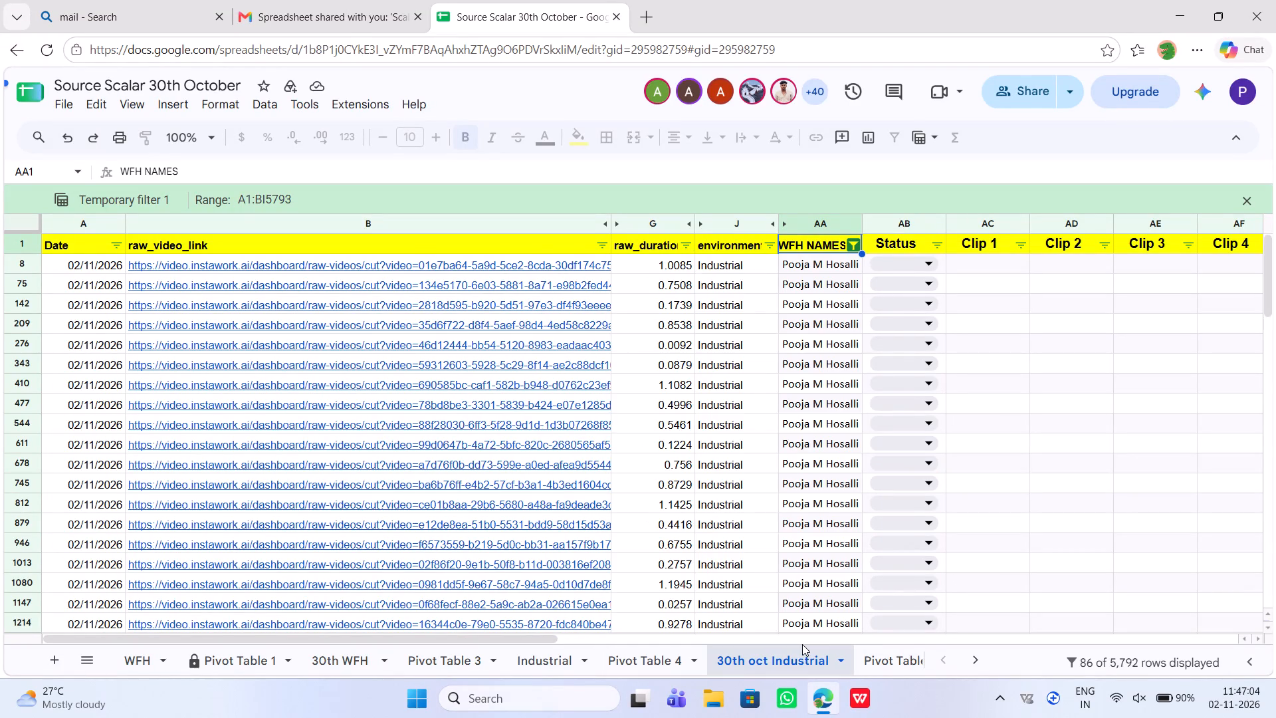
# Look through the filtered rows and select all their raw_duration values, from row 8 to row 5770, to check the sum.
pyautogui.scroll(-8, 840, 412)
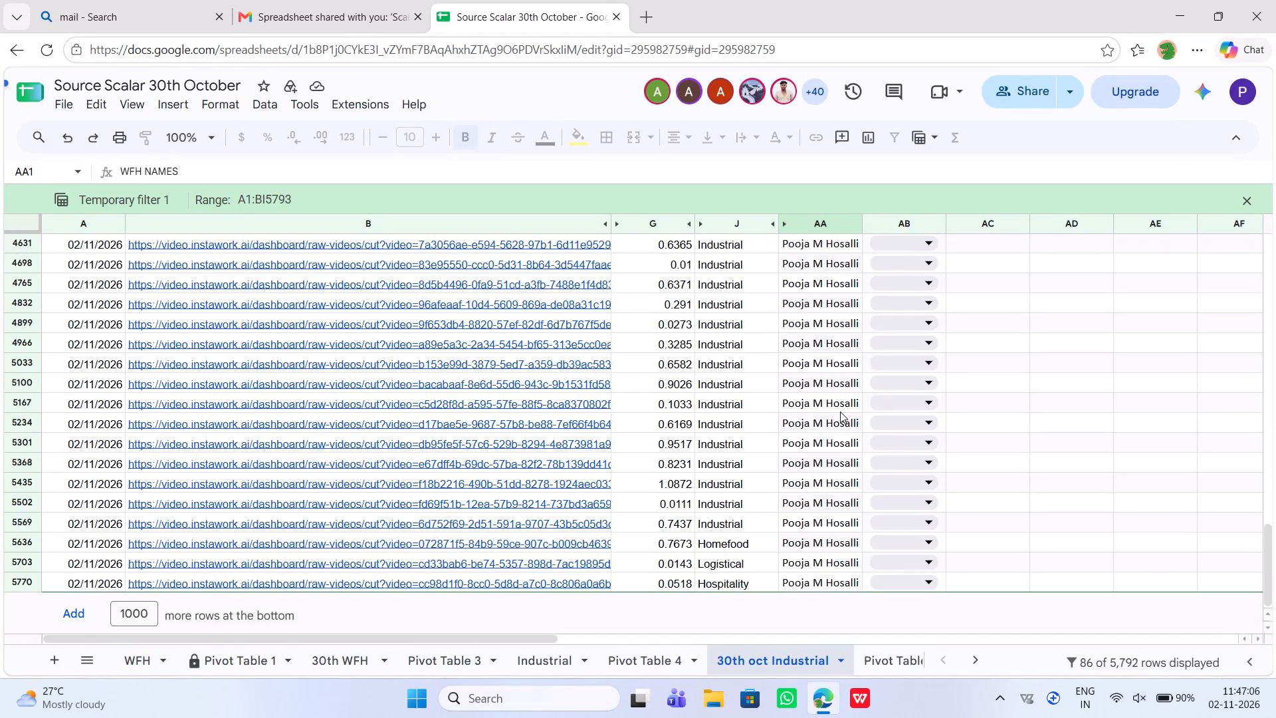
pyautogui.scroll(-7, 840, 412)
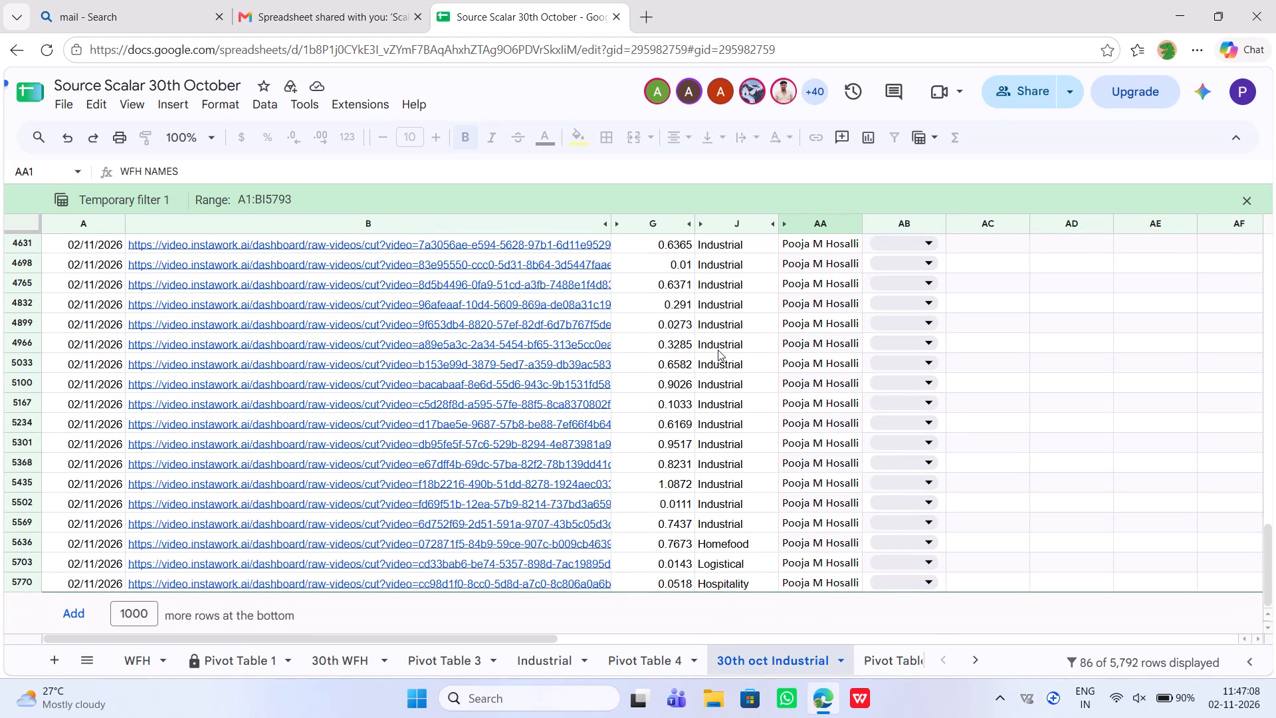
pyautogui.scroll(5, 718, 350)
pyautogui.scroll(7, 667, 300)
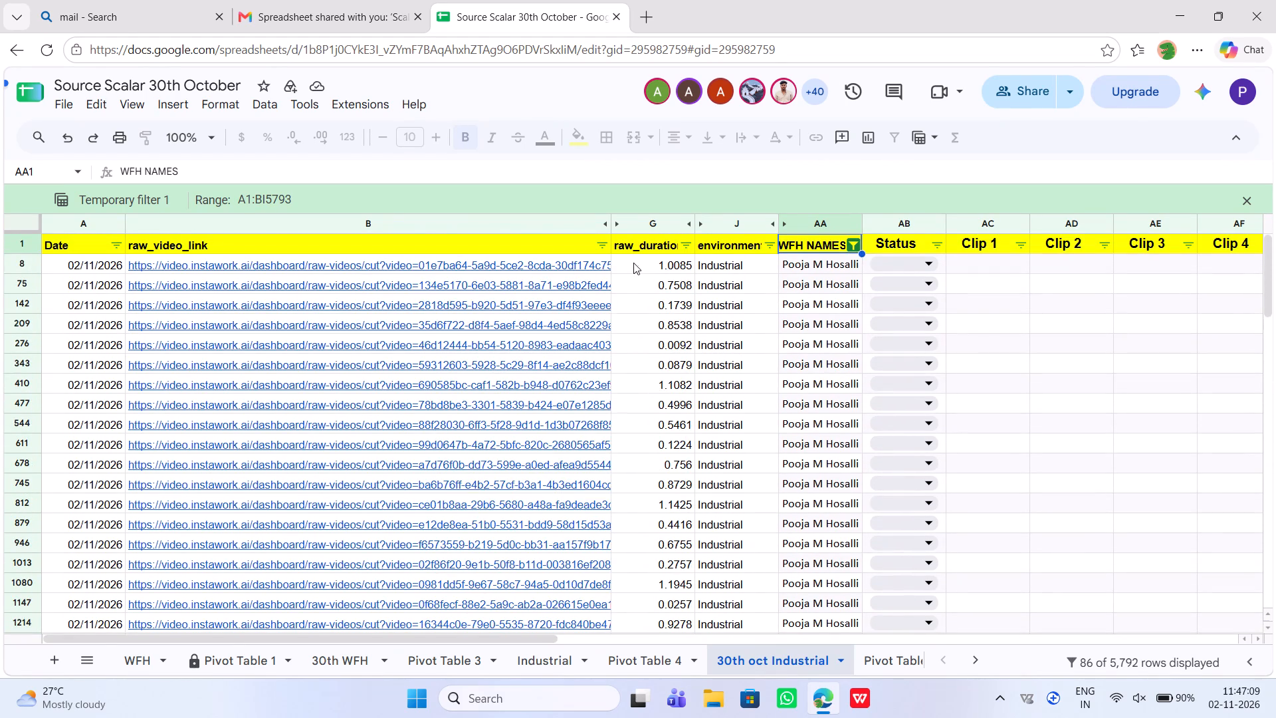
pyautogui.moveTo(633, 263); pyautogui.dragTo(637, 645)
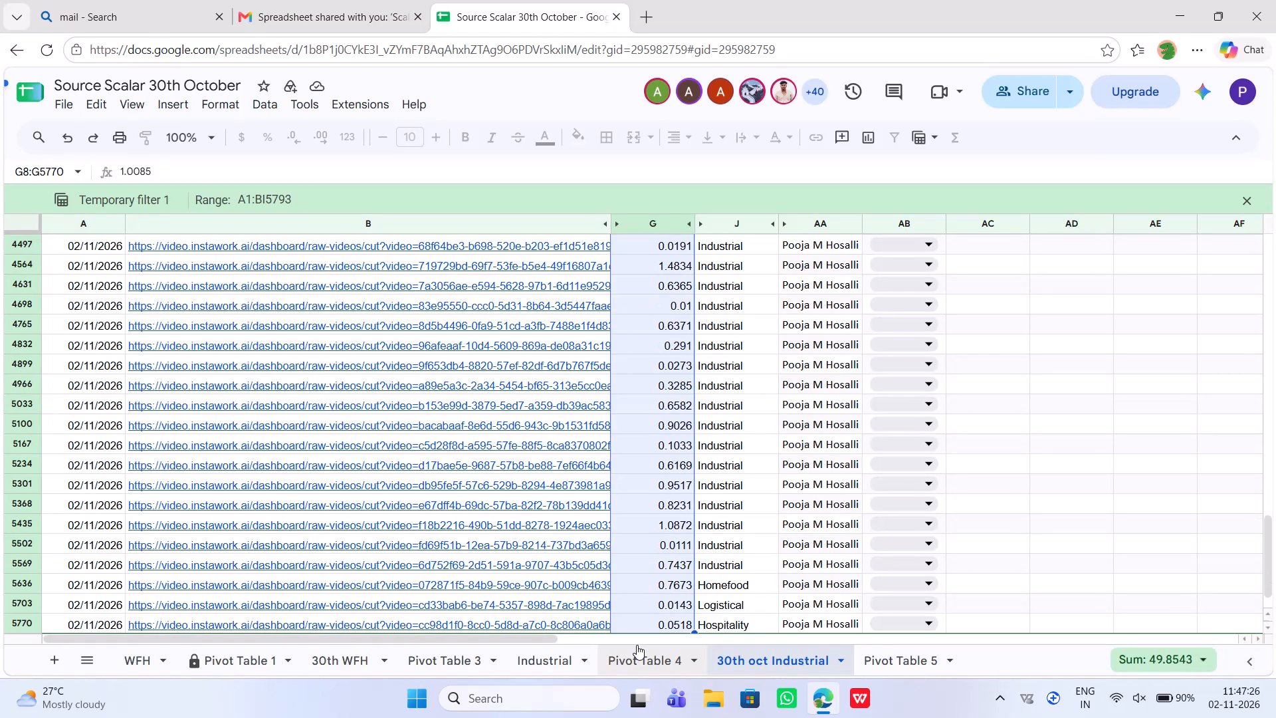
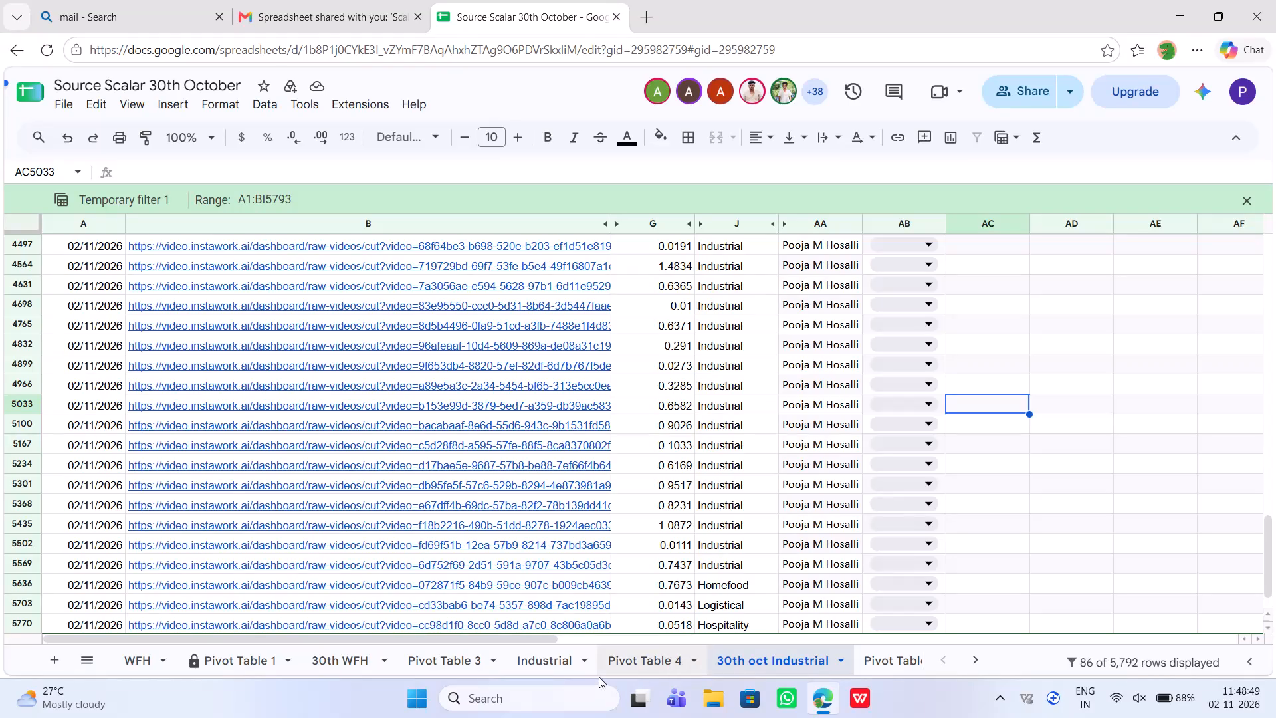
# Look through the per-worker figures for 2/11/2026 in the Pivot Table 4 sheet.
pyautogui.click(561, 669)
pyautogui.click(631, 662)
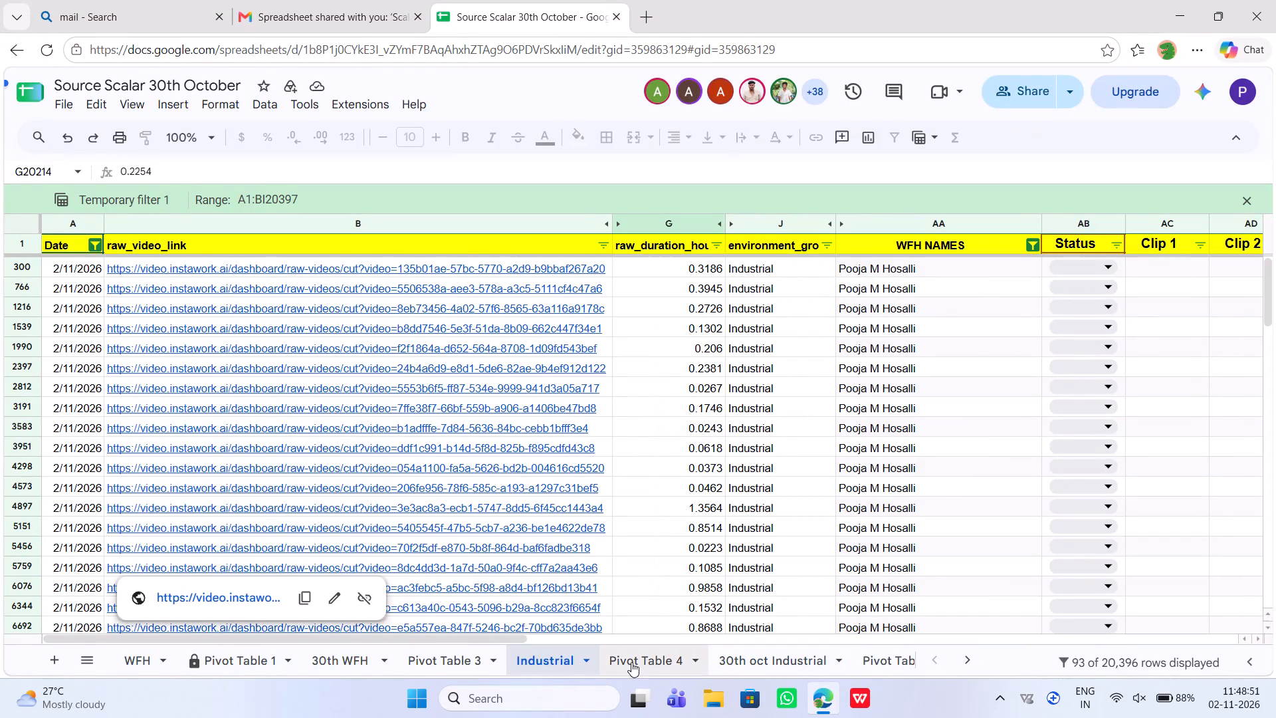
pyautogui.scroll(-4, 472, 532)
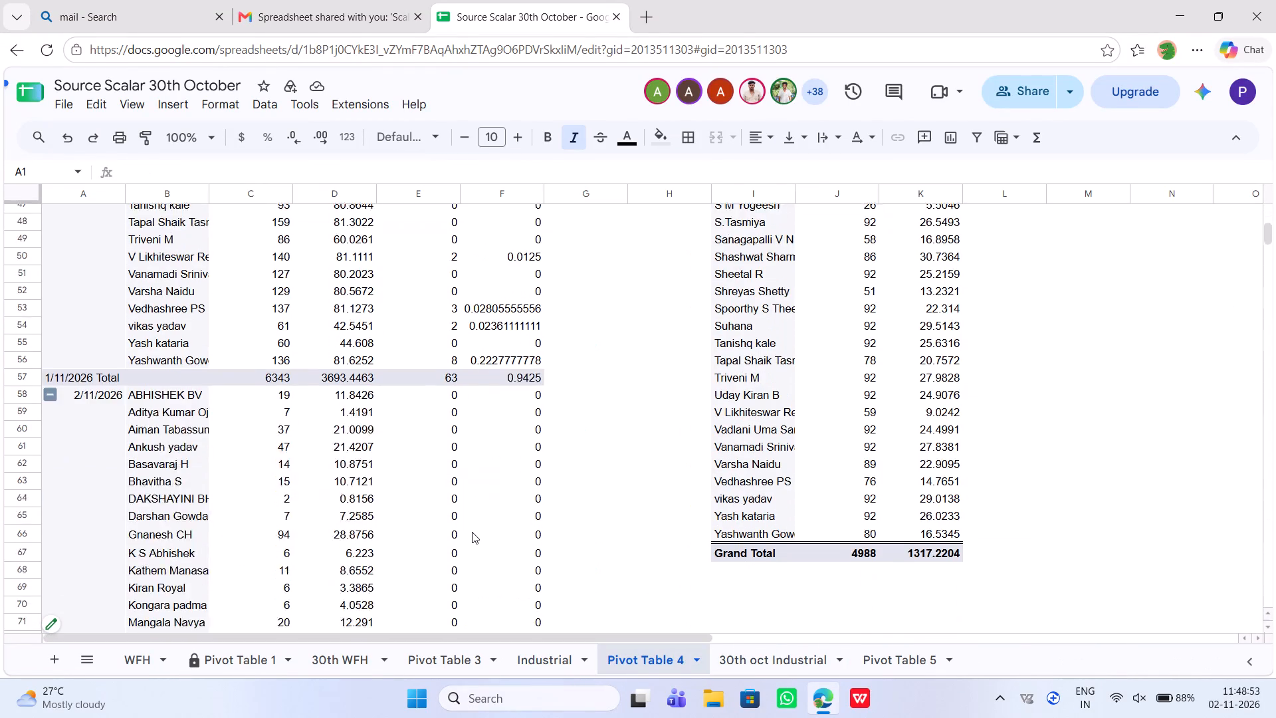
pyautogui.scroll(-4, 472, 532)
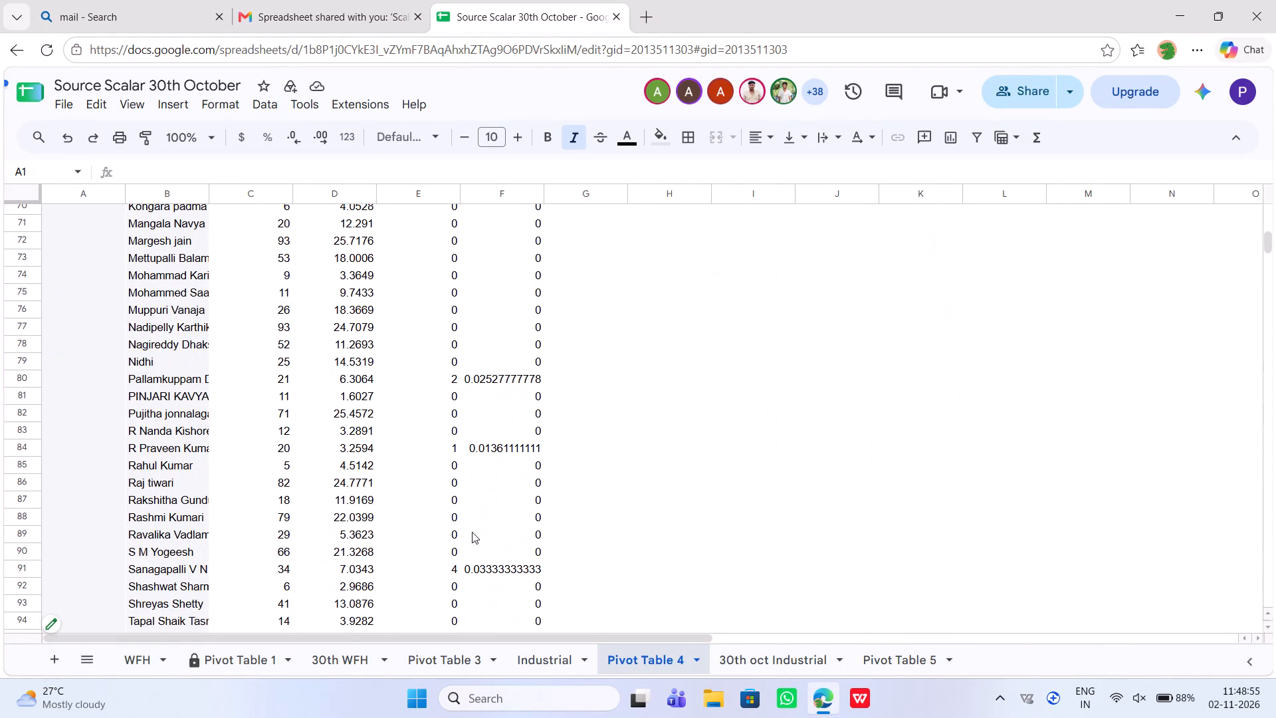
# From the Industrial sheet, open the raw video linked in row 300 and skim its playback in the middle and near the end.
pyautogui.click(560, 663)
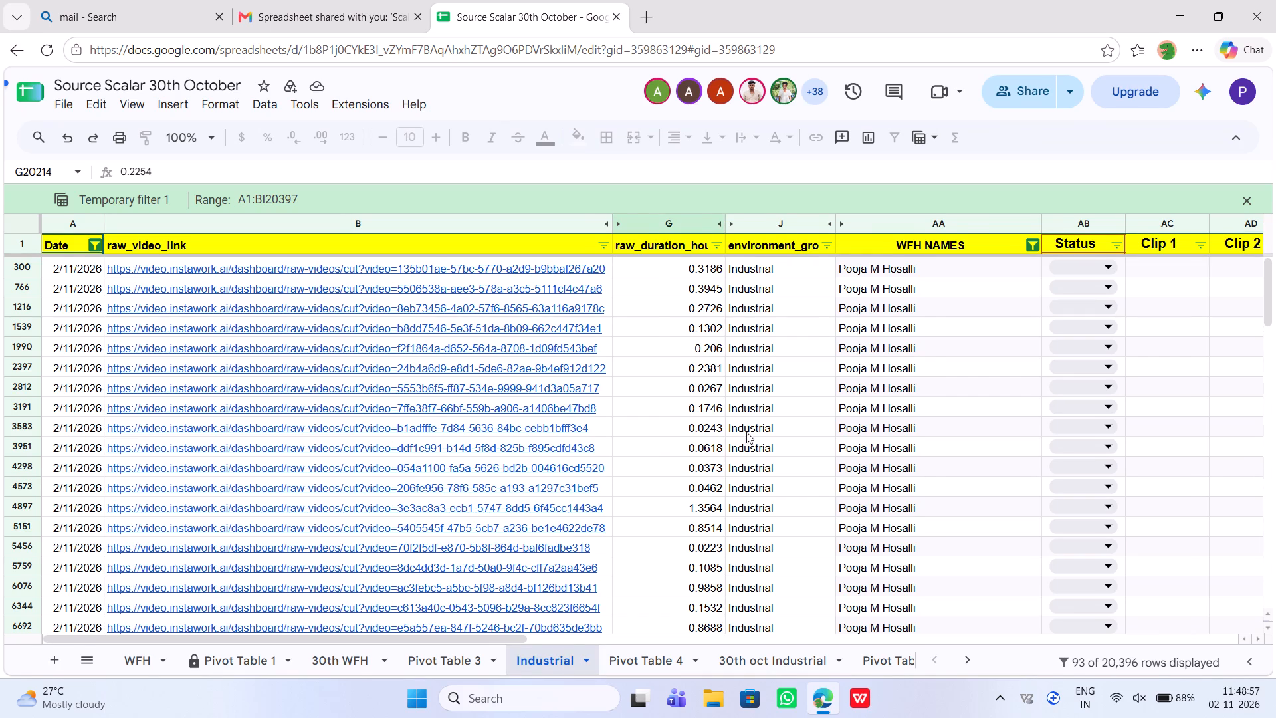
pyautogui.hscroll(-1, 746, 432)
pyautogui.hscroll(-2, 489, 425)
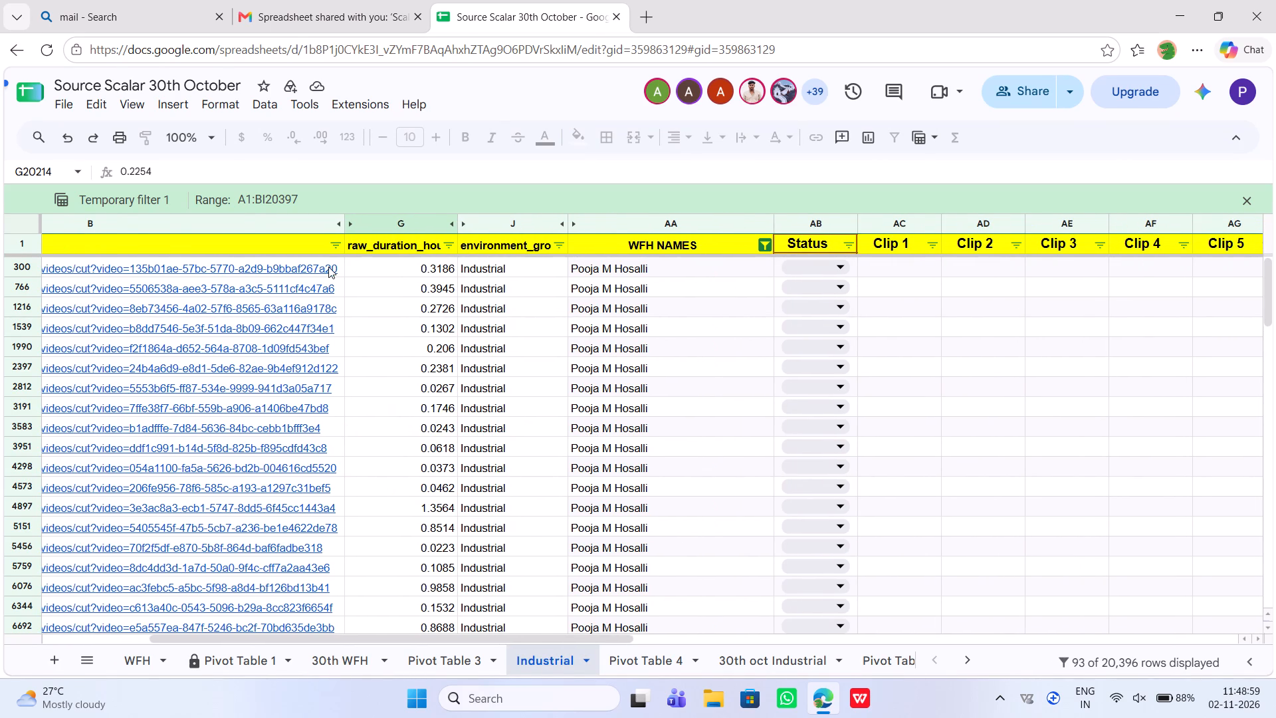
pyautogui.click(328, 269)
pyautogui.click(179, 294)
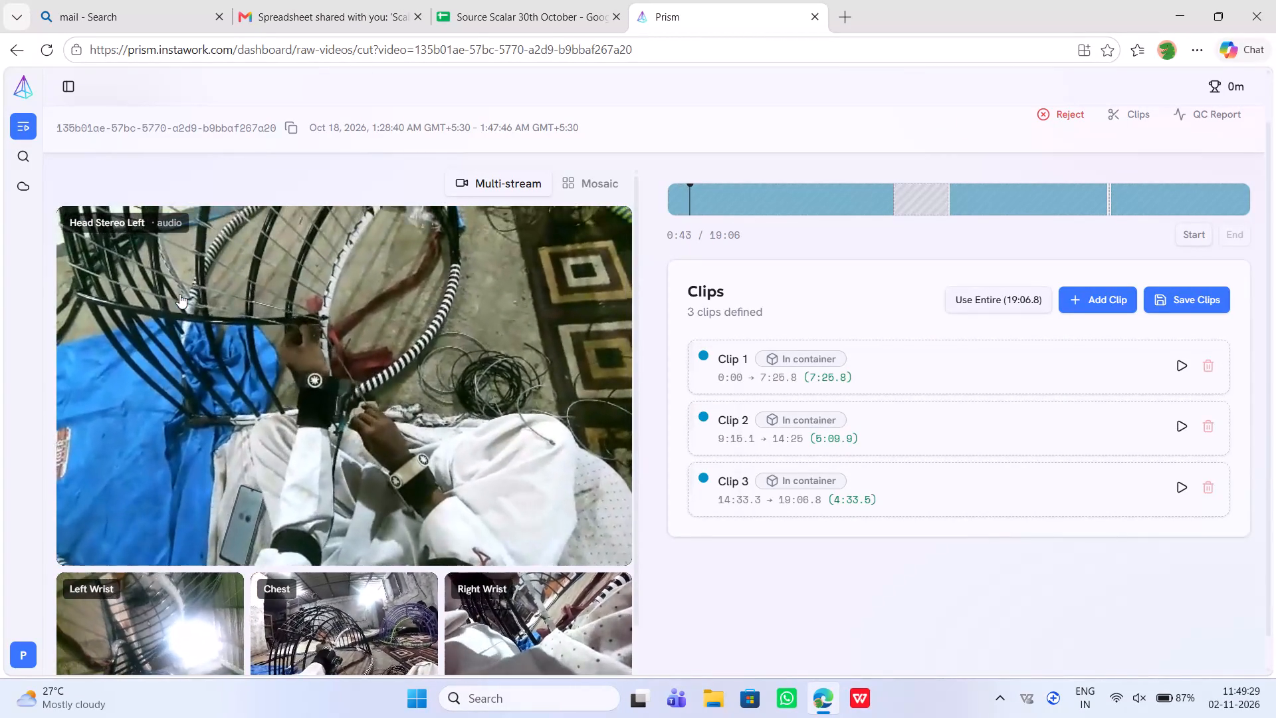
pyautogui.click(982, 212)
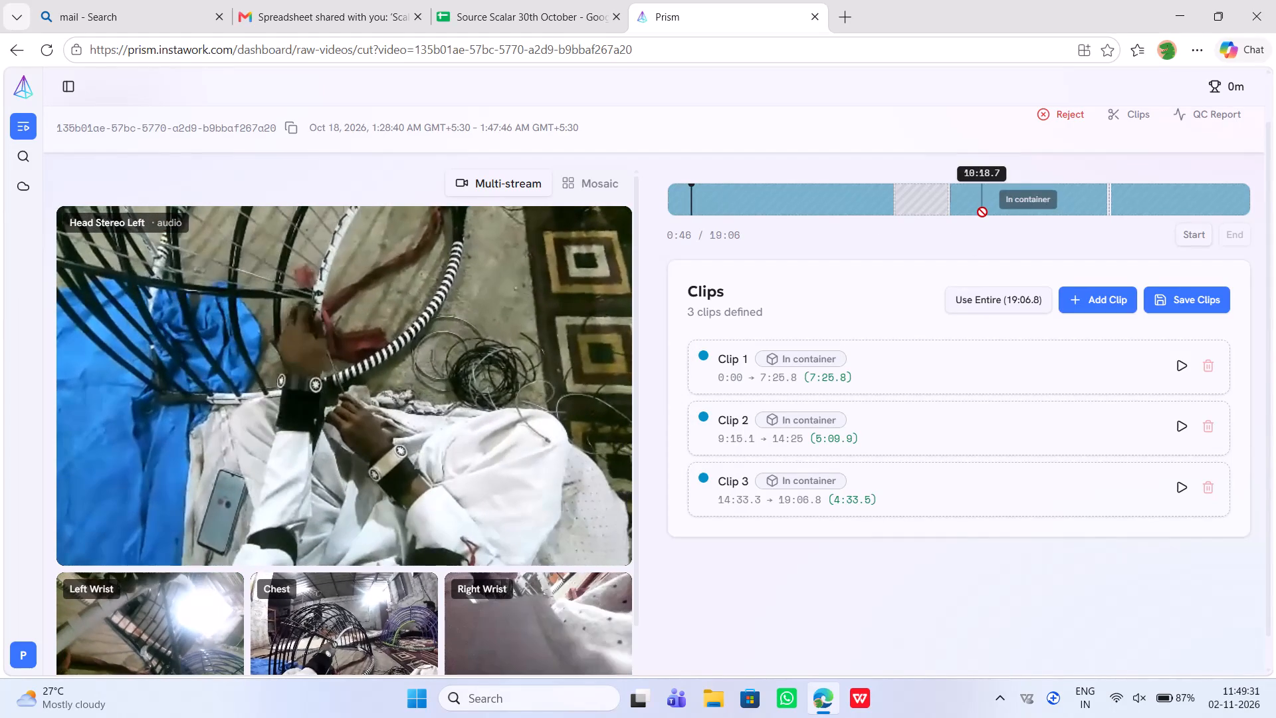
pyautogui.click(1051, 238)
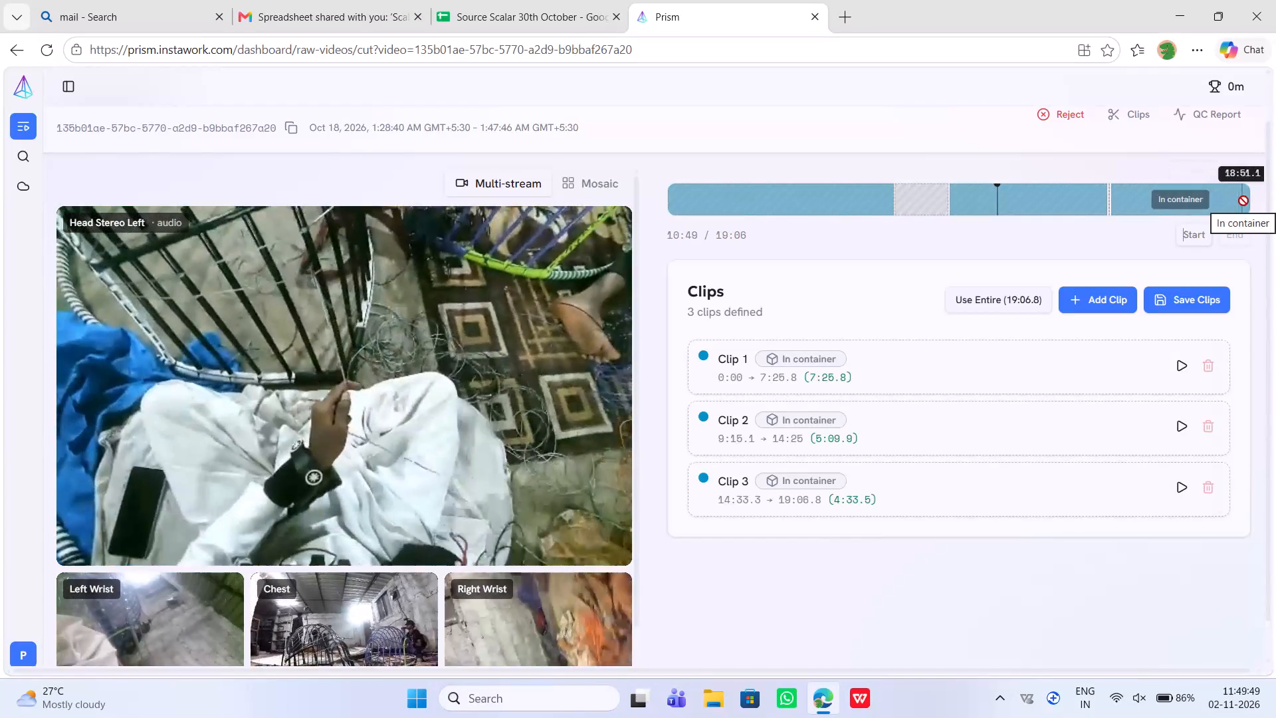
pyautogui.scroll(-3, 413, 317)
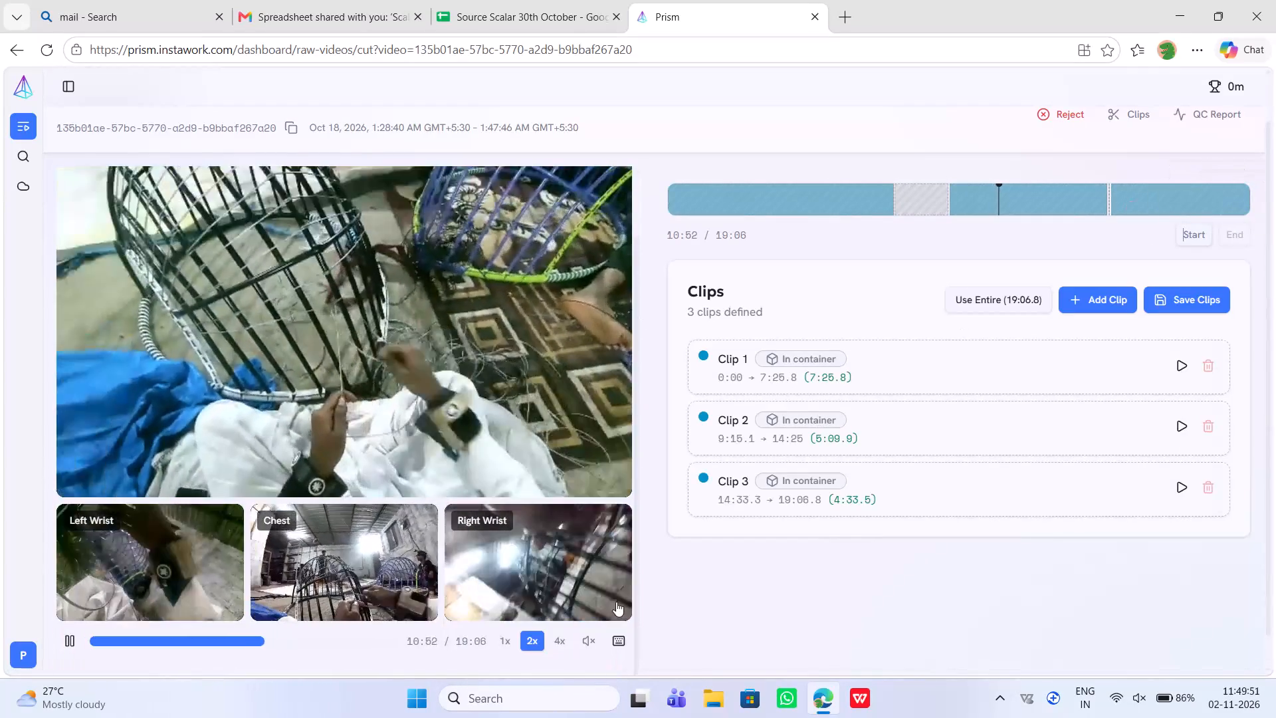
pyautogui.click(1249, 197)
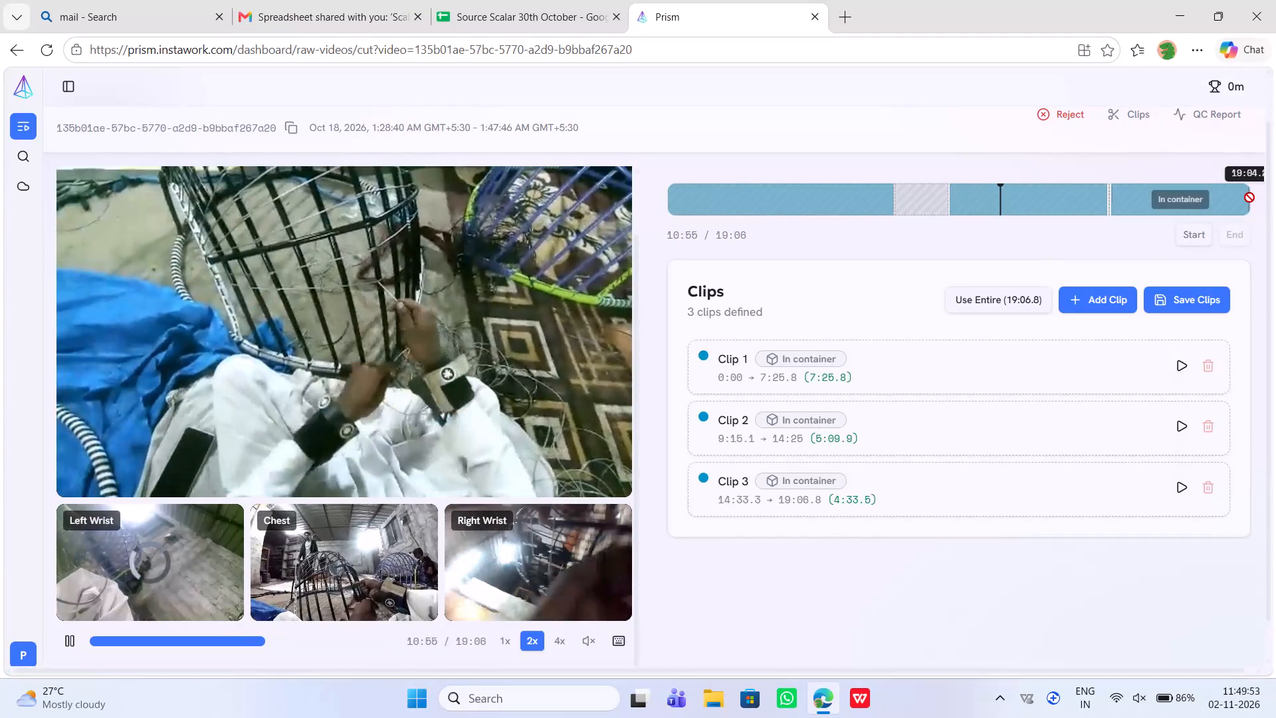
# Back in the Source Scalar 30th October spreadsheet, set the Status of row 300 to Reject.
pyautogui.click(522, 15)
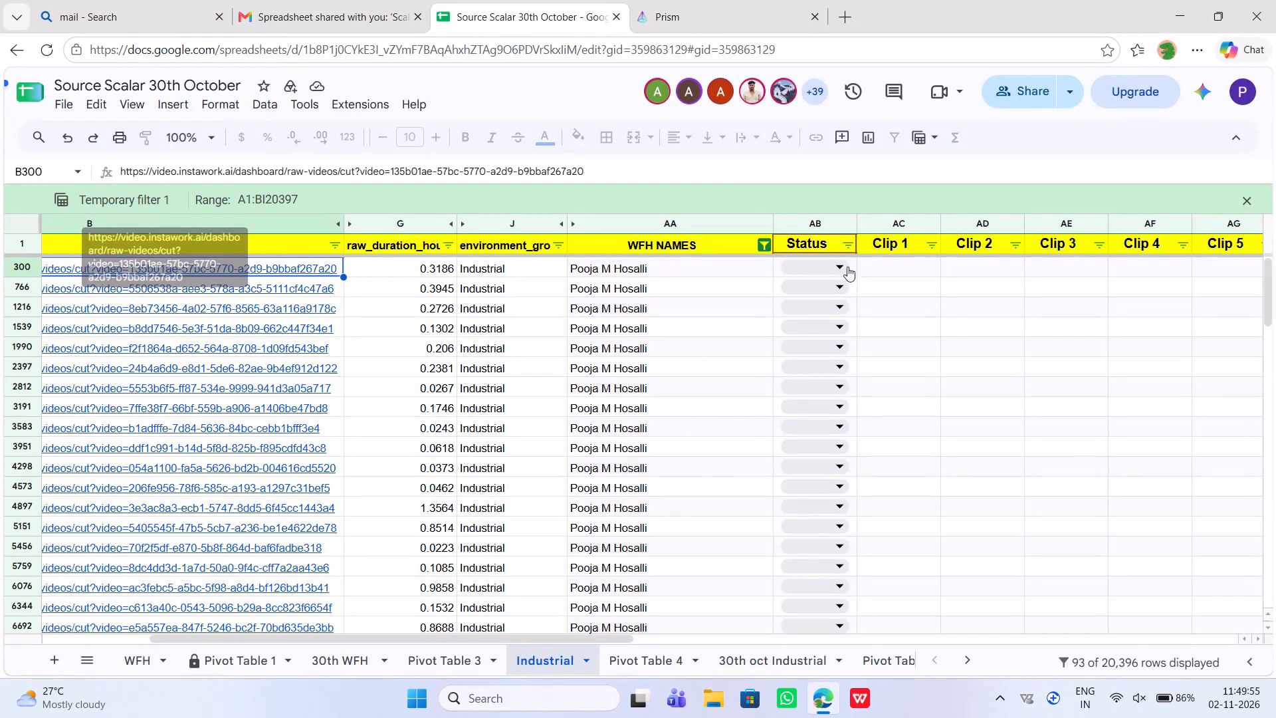
pyautogui.click(839, 272)
pyautogui.click(841, 267)
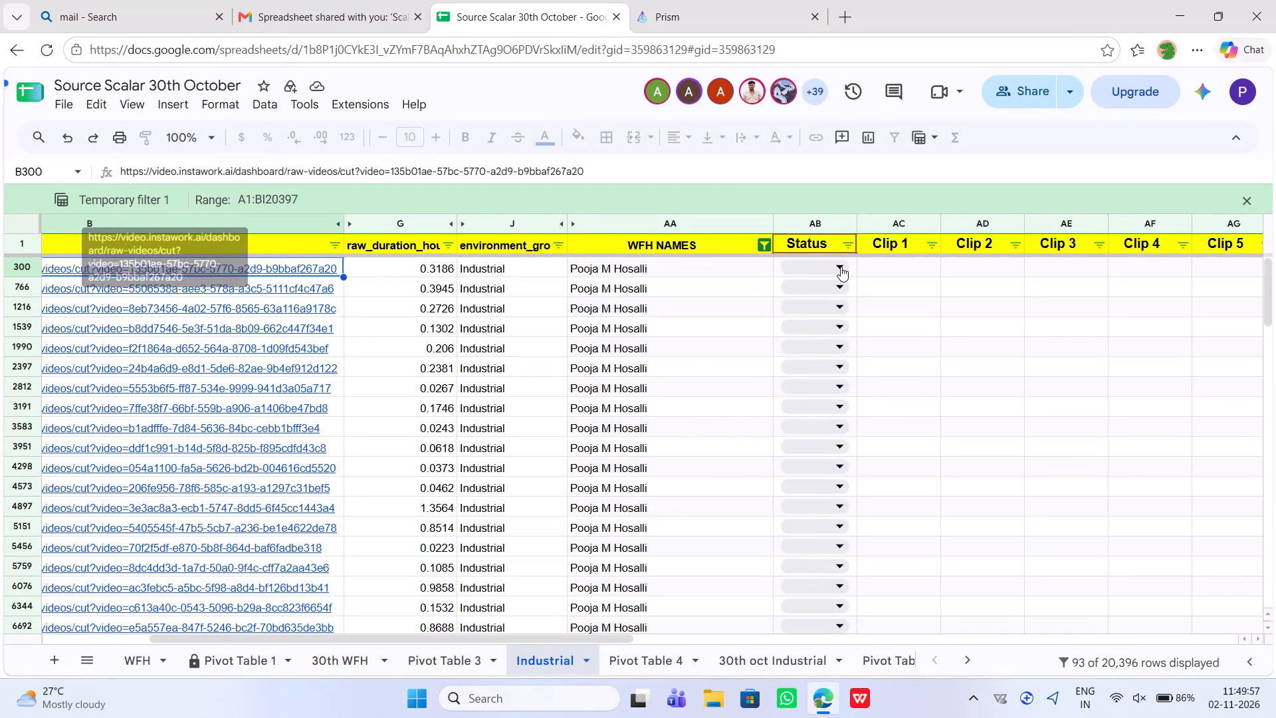
pyautogui.click(841, 264)
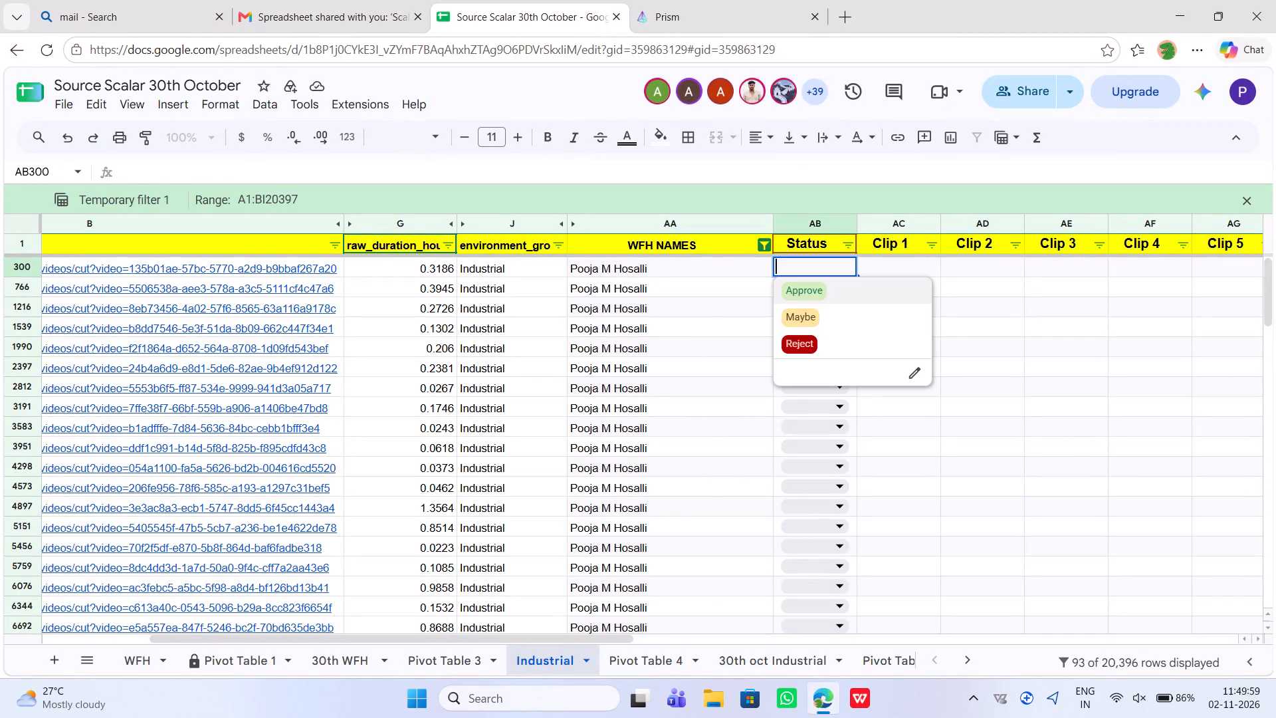
pyautogui.click(877, 340)
# For row 300, set Segment to "Hands out of frame" and PII Blur to NO.
pyautogui.hscroll(-7, 877, 340)
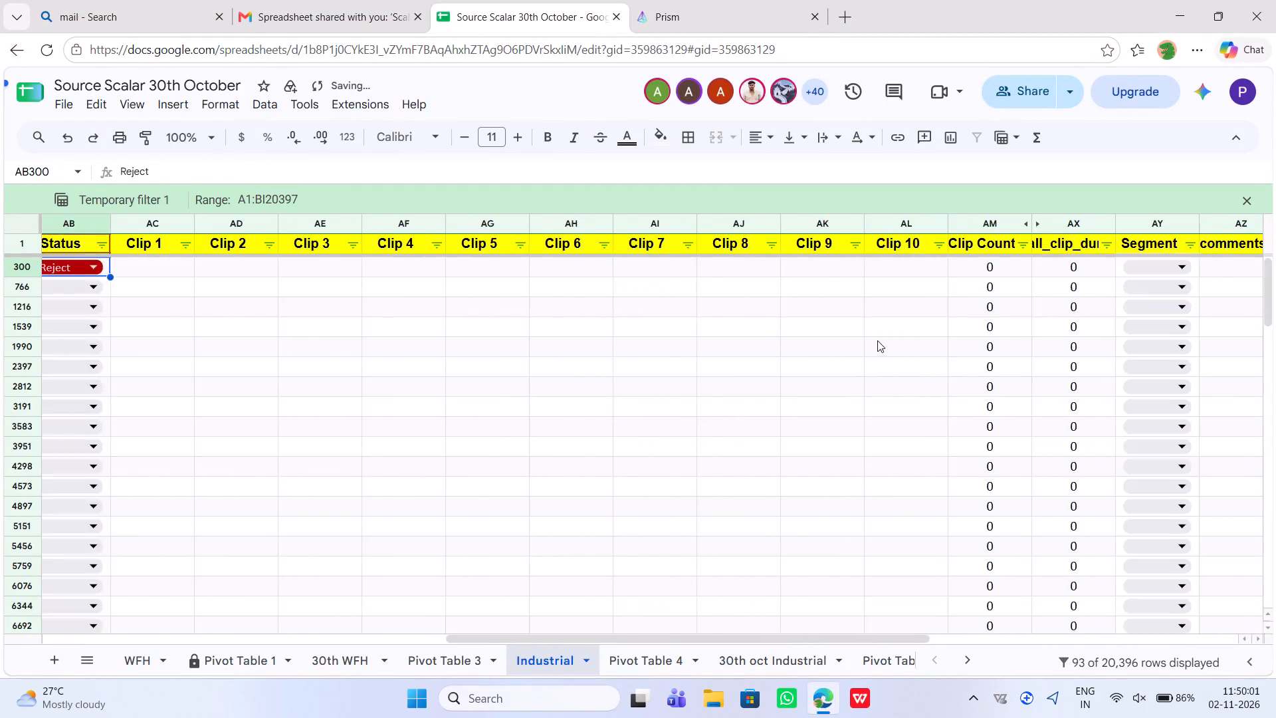
pyautogui.click(606, 267)
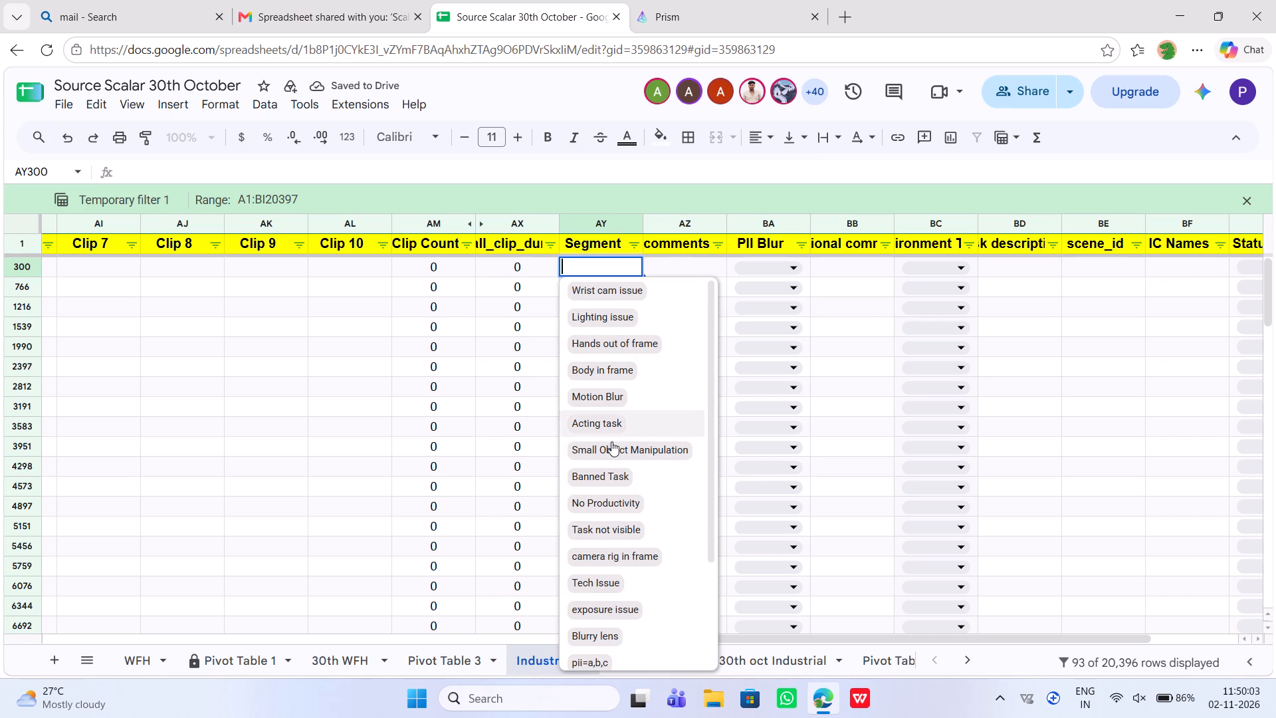
pyautogui.click(608, 344)
pyautogui.click(771, 271)
pyautogui.click(781, 315)
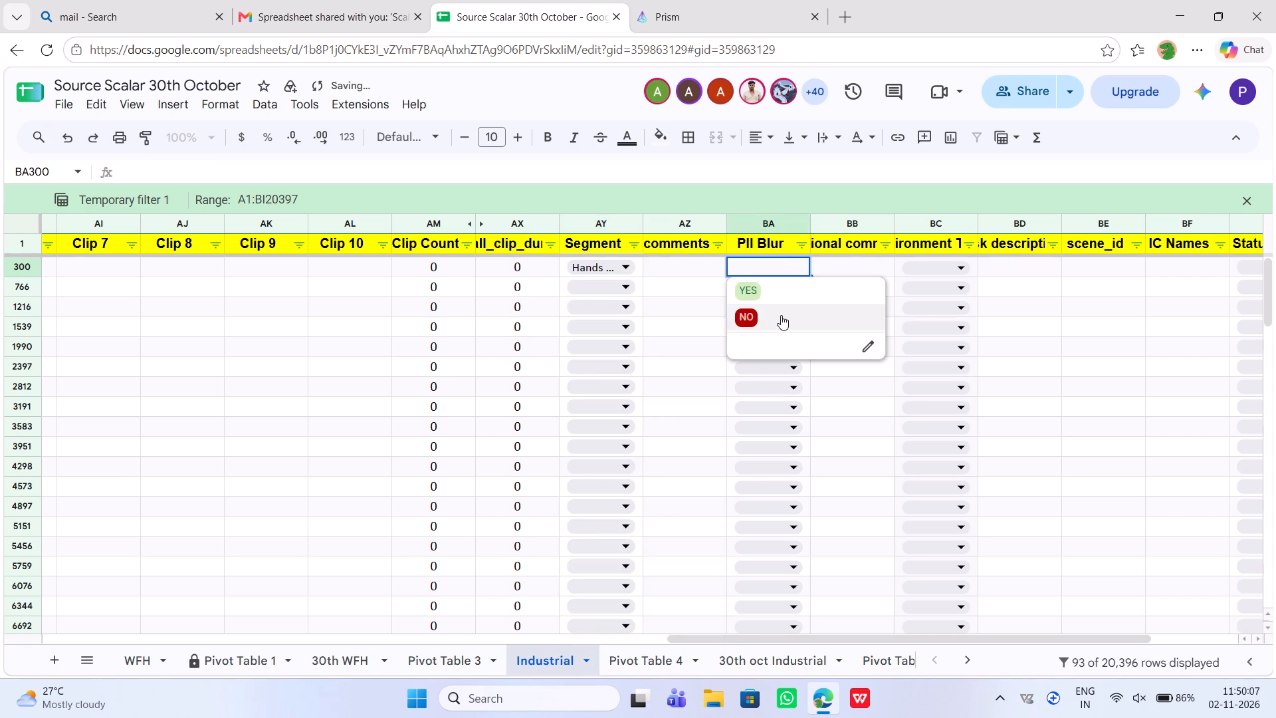
# Enter the comment "task invalid" in row 300, column BB, beside PII Blur.
pyautogui.click(843, 270)
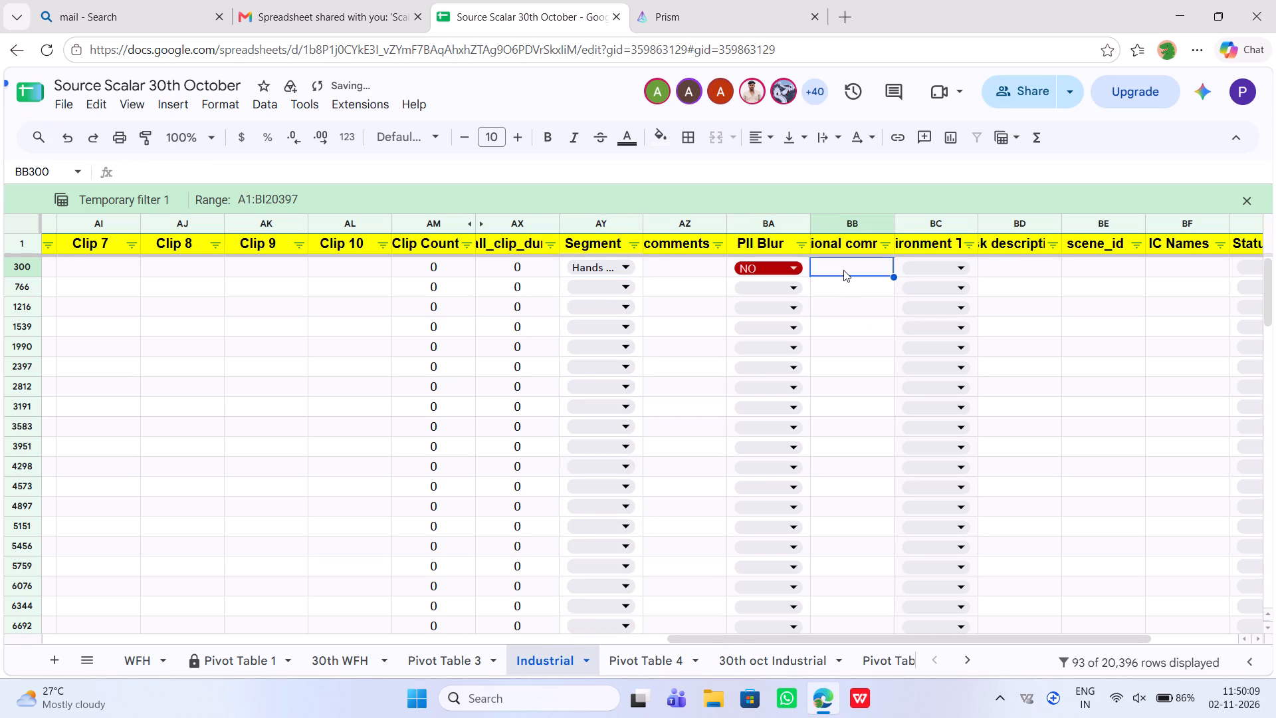
pyautogui.press('r')
pyautogui.press('BackSpace')
pyautogui.write('task invalid')
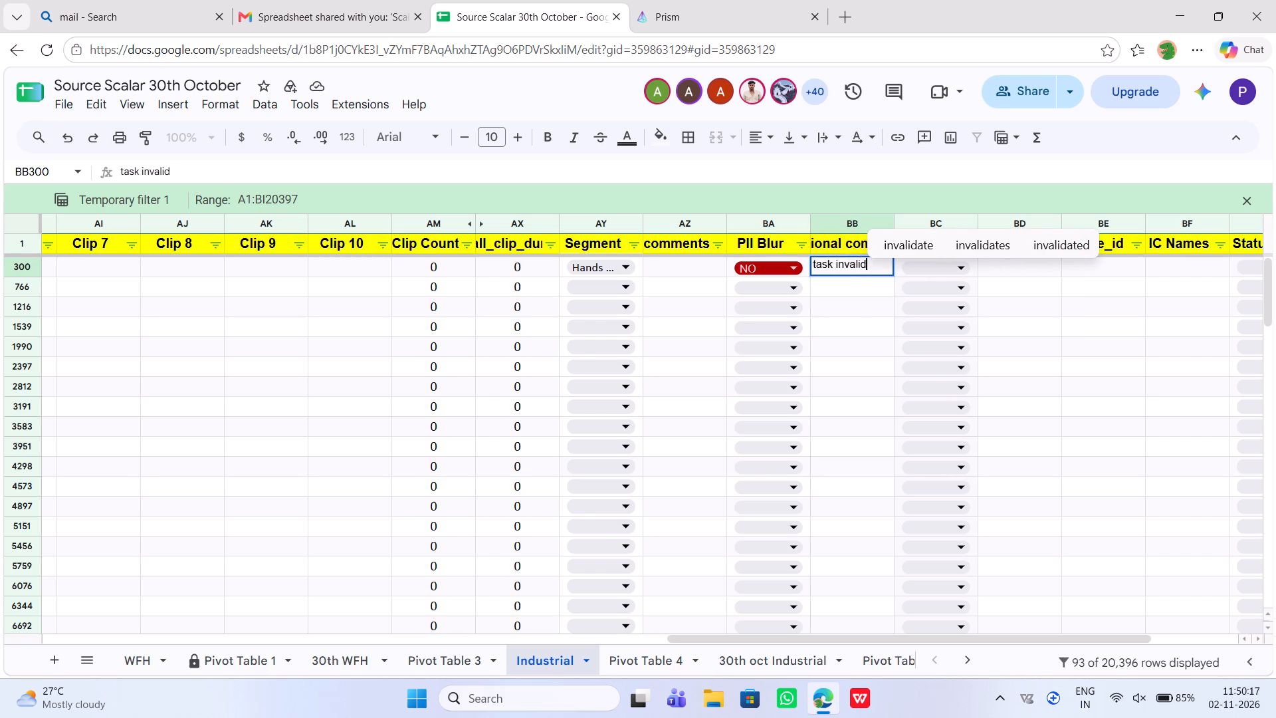
pyautogui.moveTo(866, 264); pyautogui.dragTo(843, 260)
pyautogui.moveTo(843, 260); pyautogui.dragTo(824, 263)
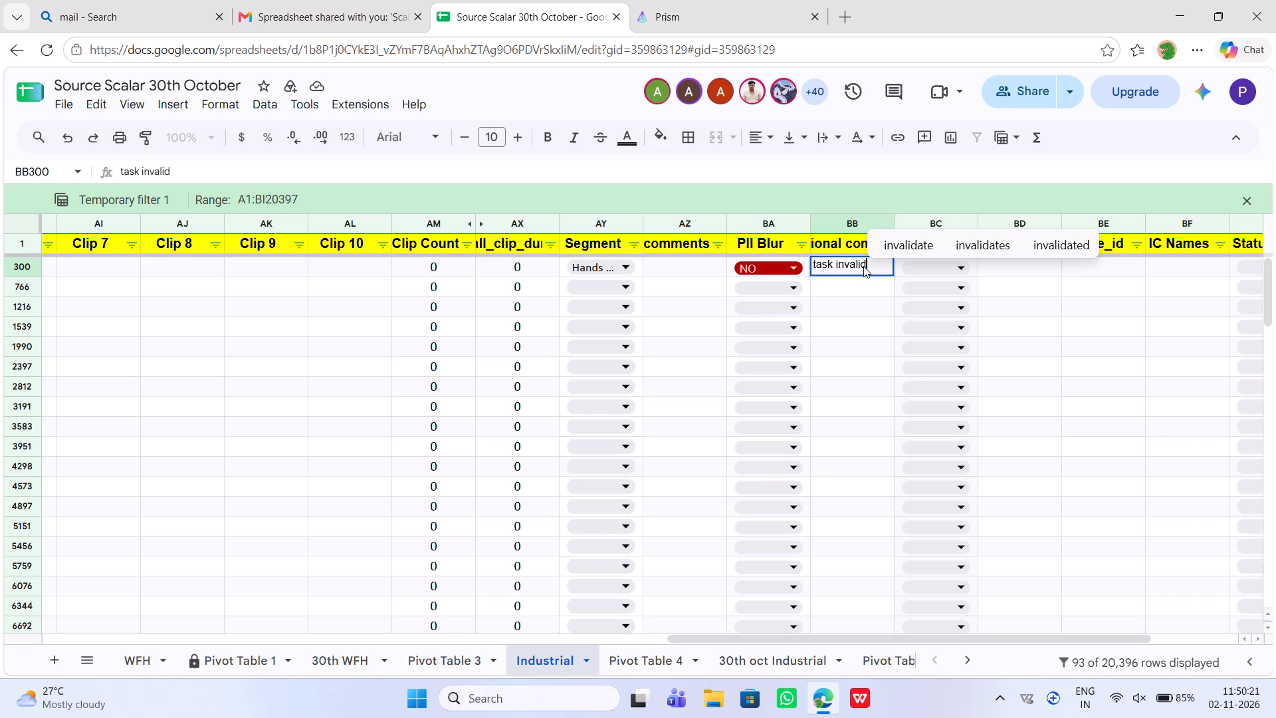
pyautogui.doubleClick(866, 265)
pyautogui.moveTo(866, 265); pyautogui.dragTo(824, 266)
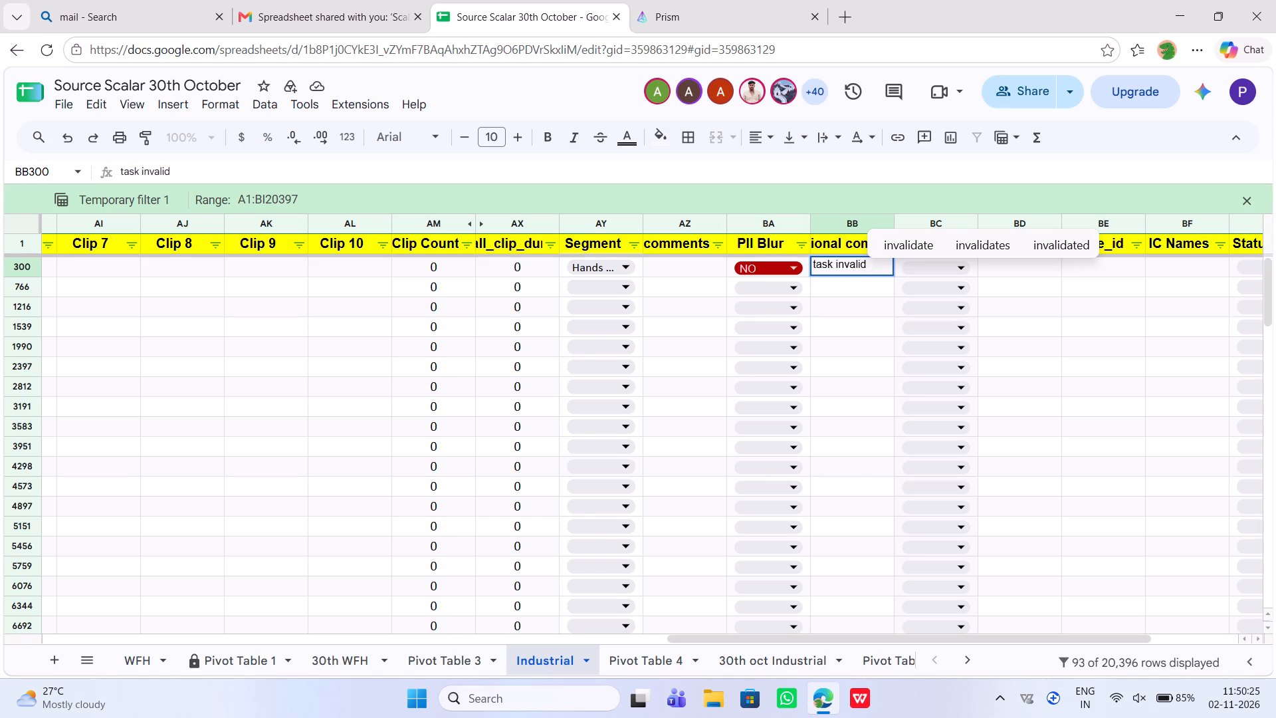
pyautogui.click(869, 263)
pyautogui.click(903, 326)
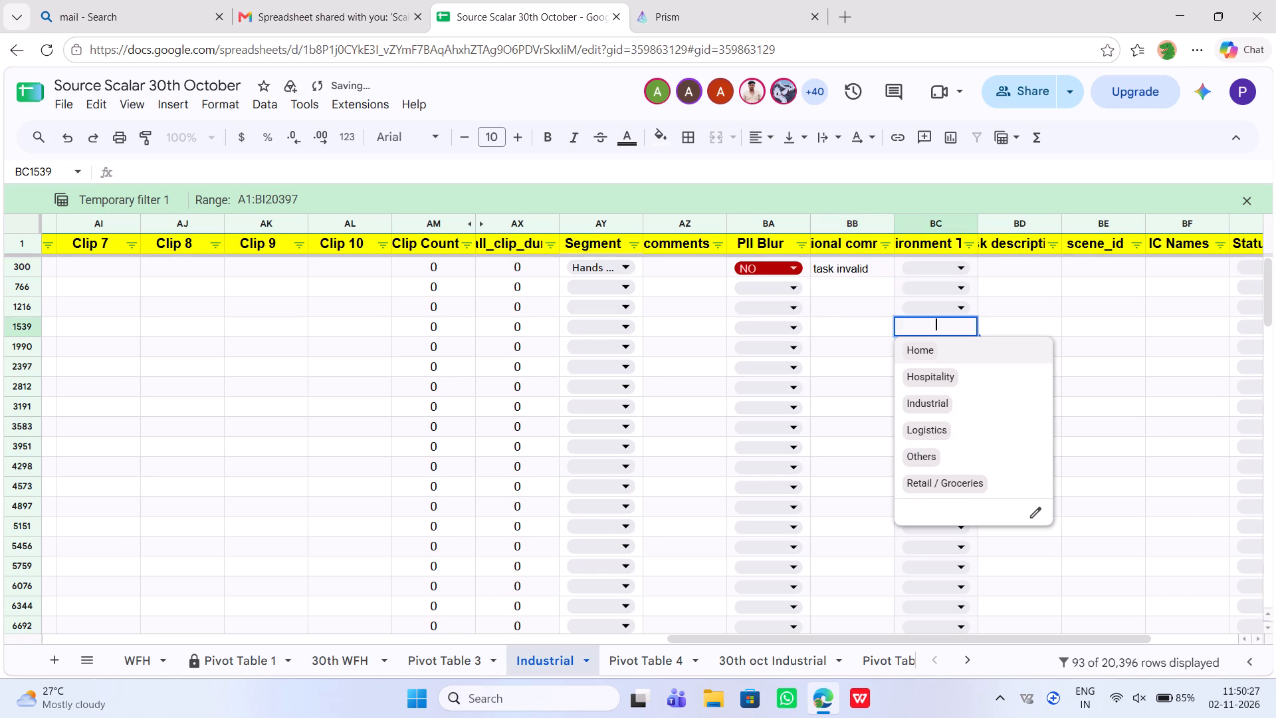
pyautogui.click(817, 319)
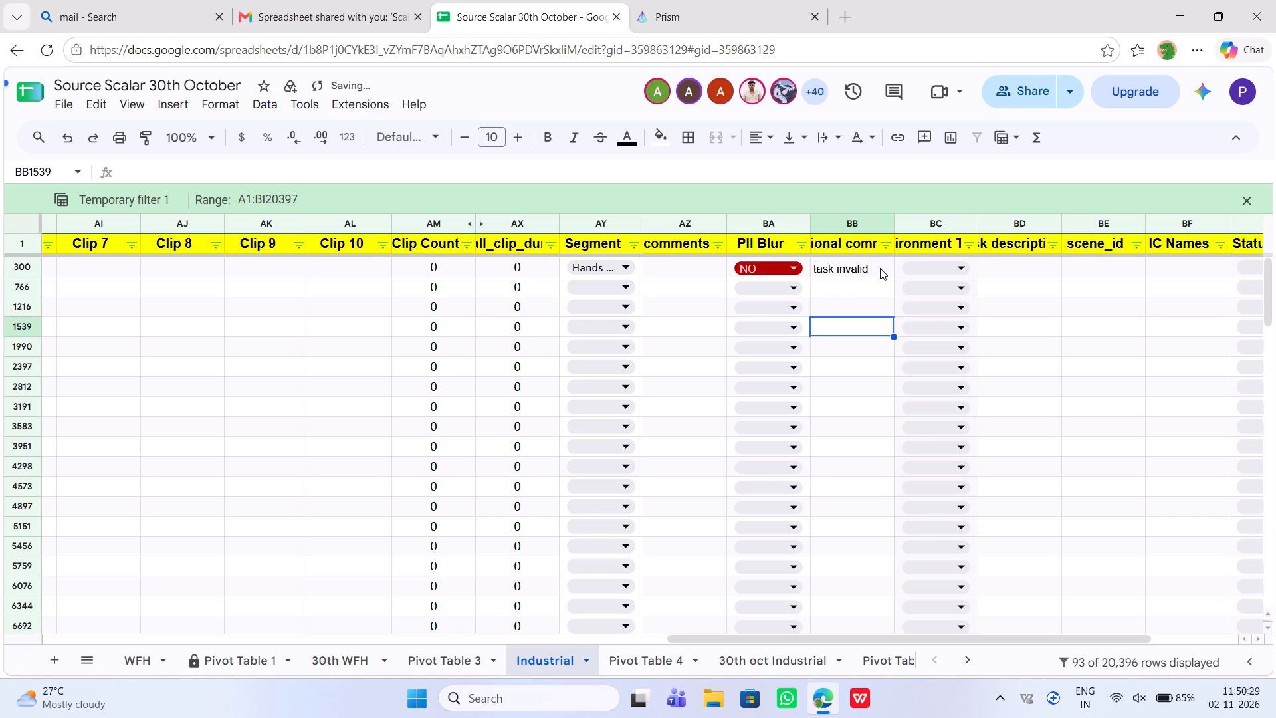
# Copy the whole comment text "task invalid" from cell BB300 and leave the cell.
pyautogui.click(880, 268)
pyautogui.moveTo(880, 268); pyautogui.dragTo(851, 265)
pyautogui.click(869, 269)
pyautogui.moveTo(869, 269); pyautogui.dragTo(851, 267)
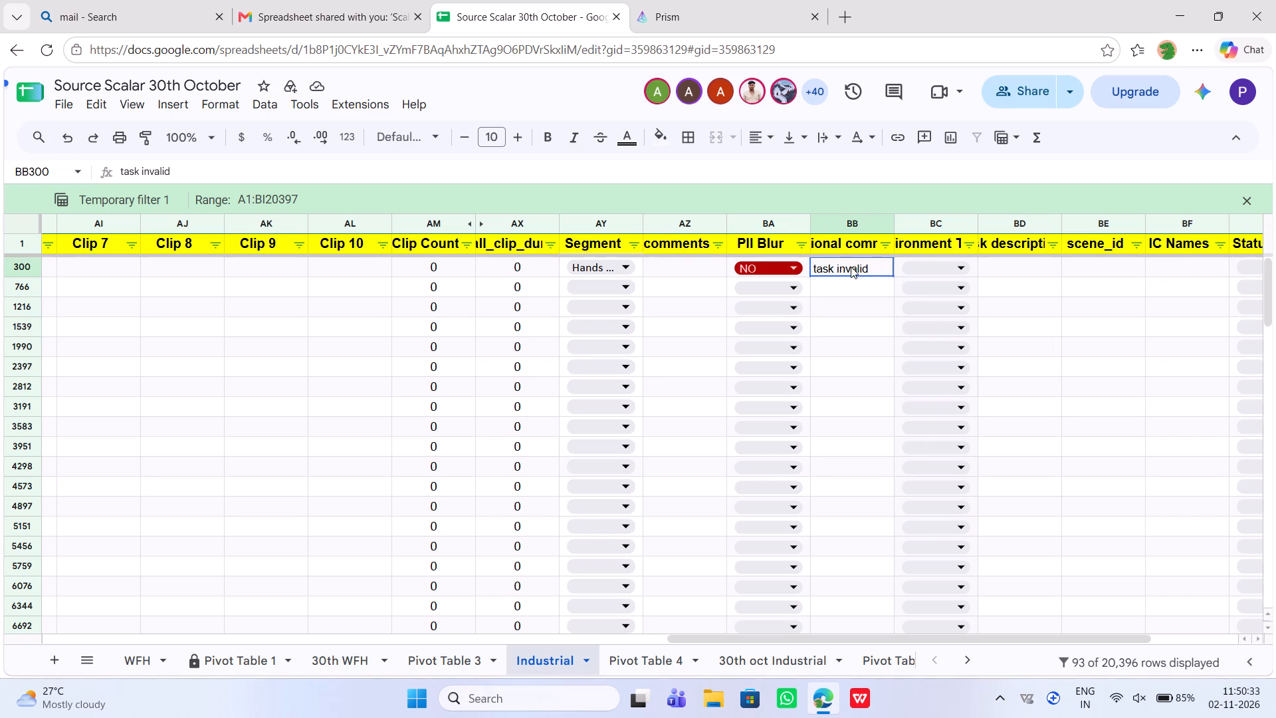
pyautogui.moveTo(851, 267); pyautogui.dragTo(837, 265)
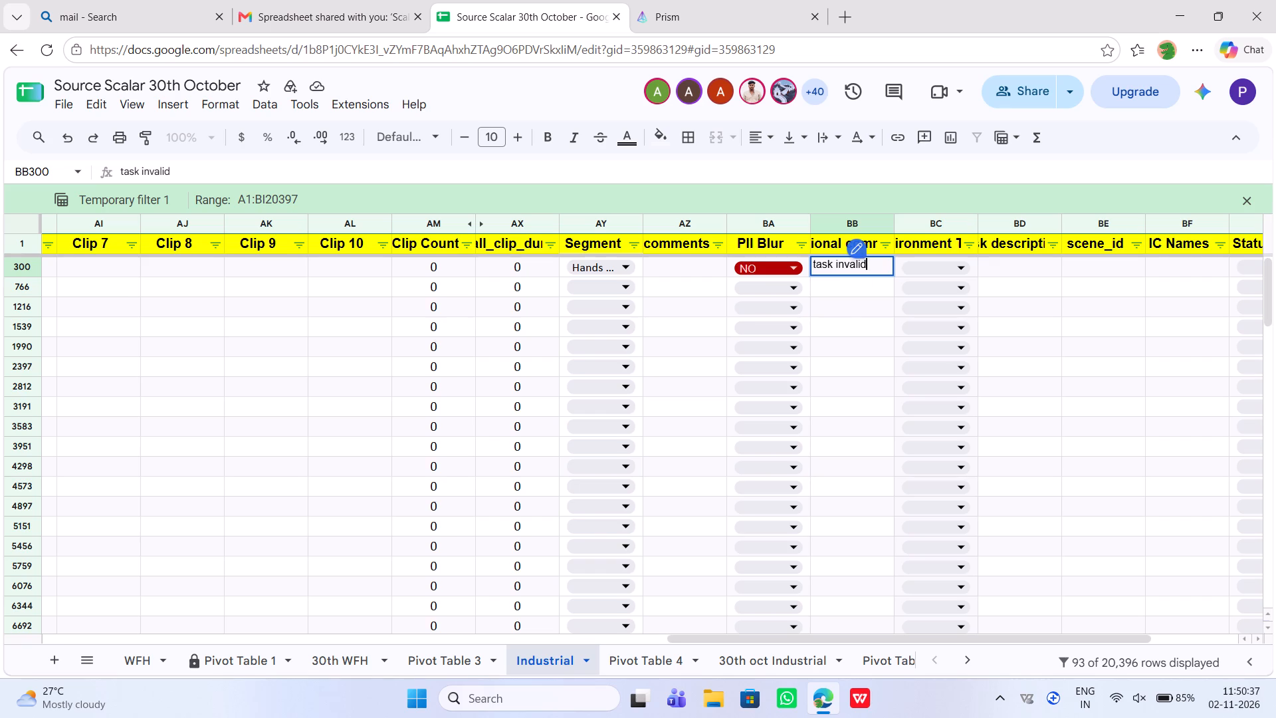
pyautogui.moveTo(871, 267); pyautogui.dragTo(824, 262)
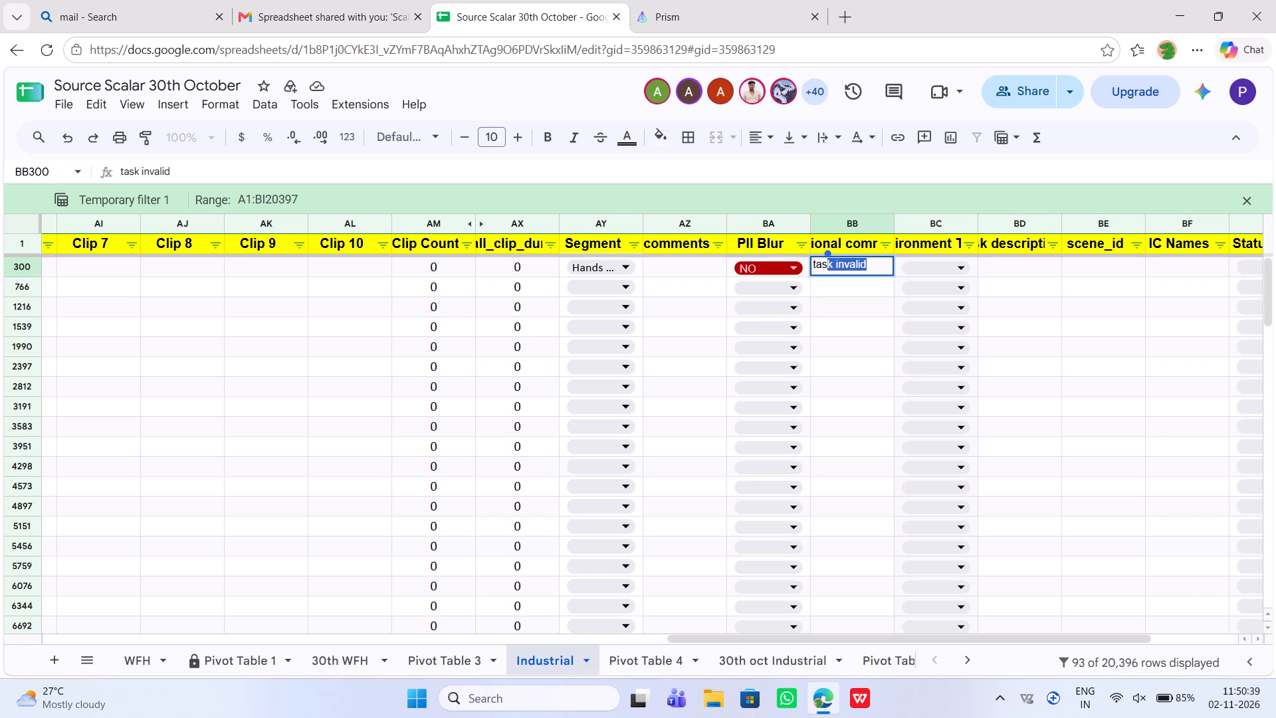
pyautogui.moveTo(824, 262); pyautogui.dragTo(811, 265)
pyautogui.hotkey('ctrl', 'c')
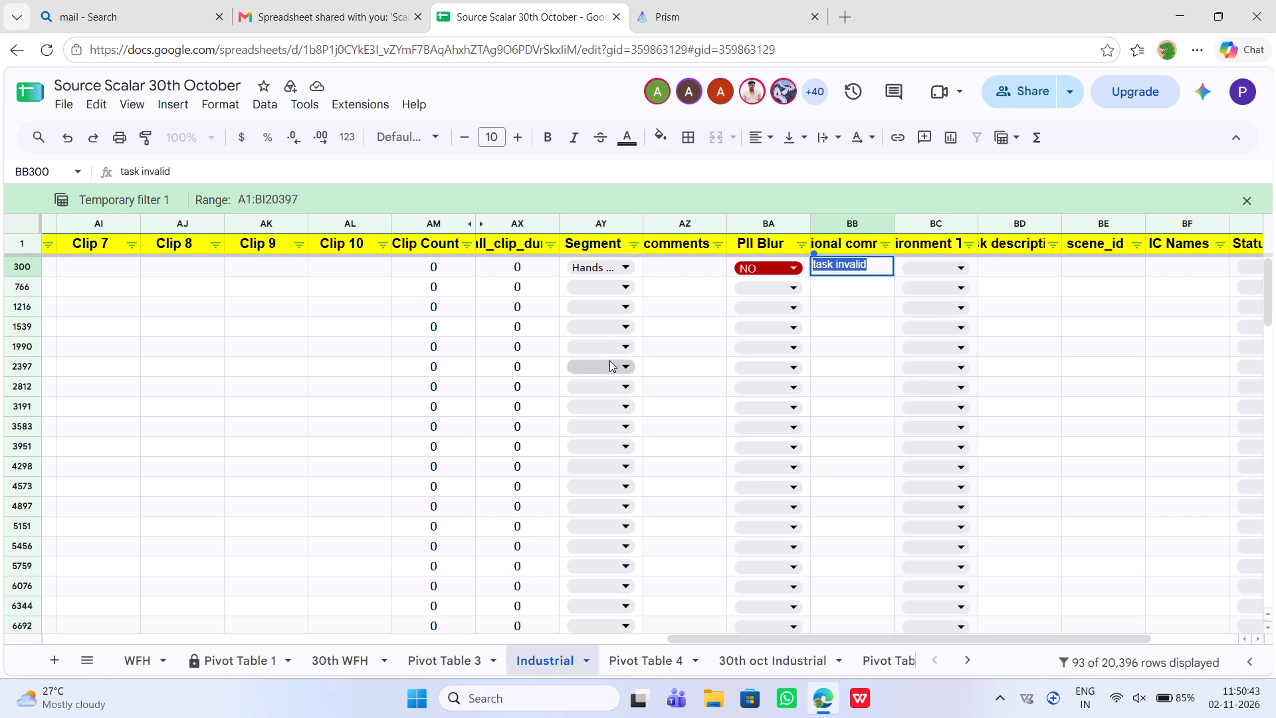
pyautogui.click(609, 360)
pyautogui.click(220, 402)
# Switch back to the Prism video of row 300 and review its playback around 11:51, 16:37 and near the end.
pyautogui.hscroll(8, 220, 402)
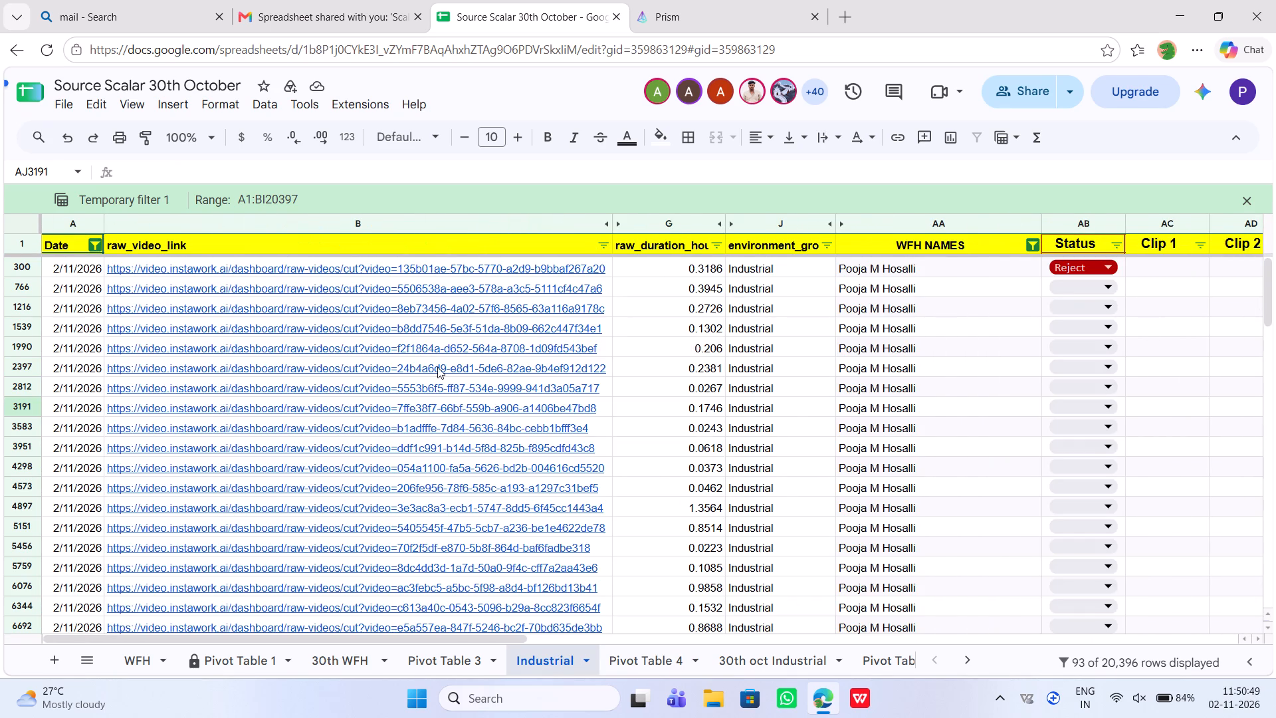
pyautogui.hscroll(-4, 437, 367)
pyautogui.click(730, 28)
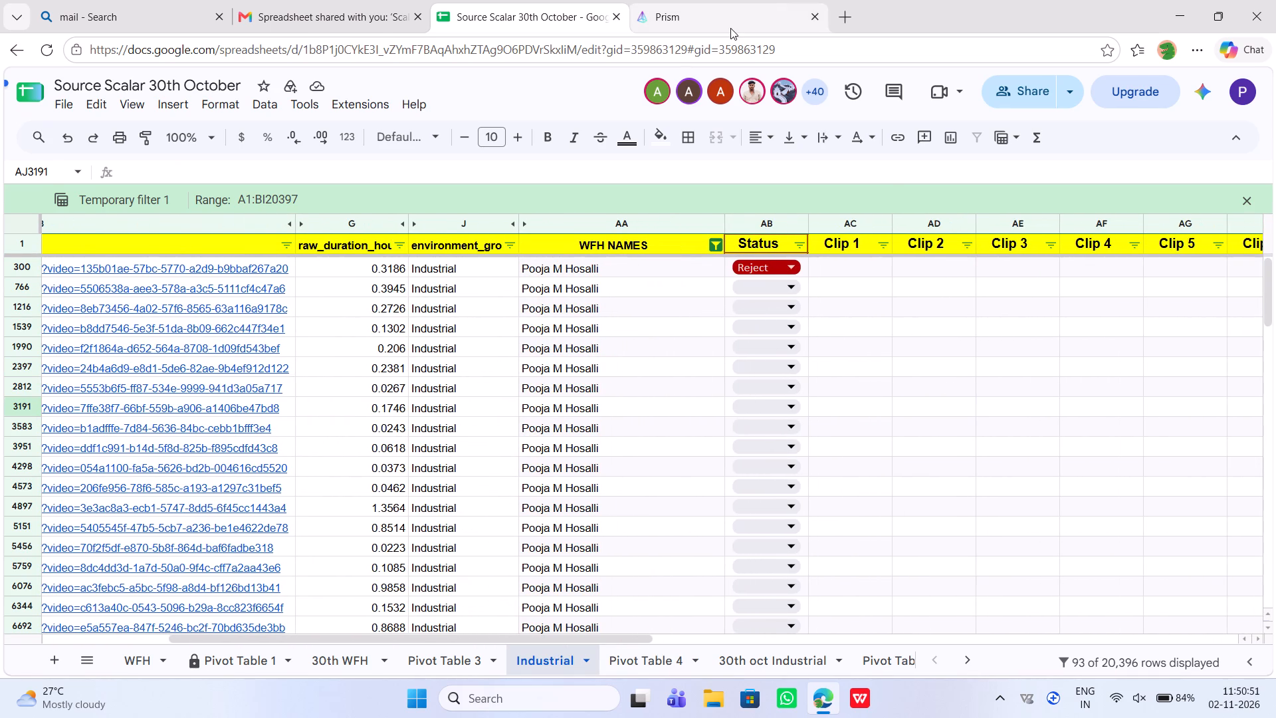
pyautogui.click(617, 253)
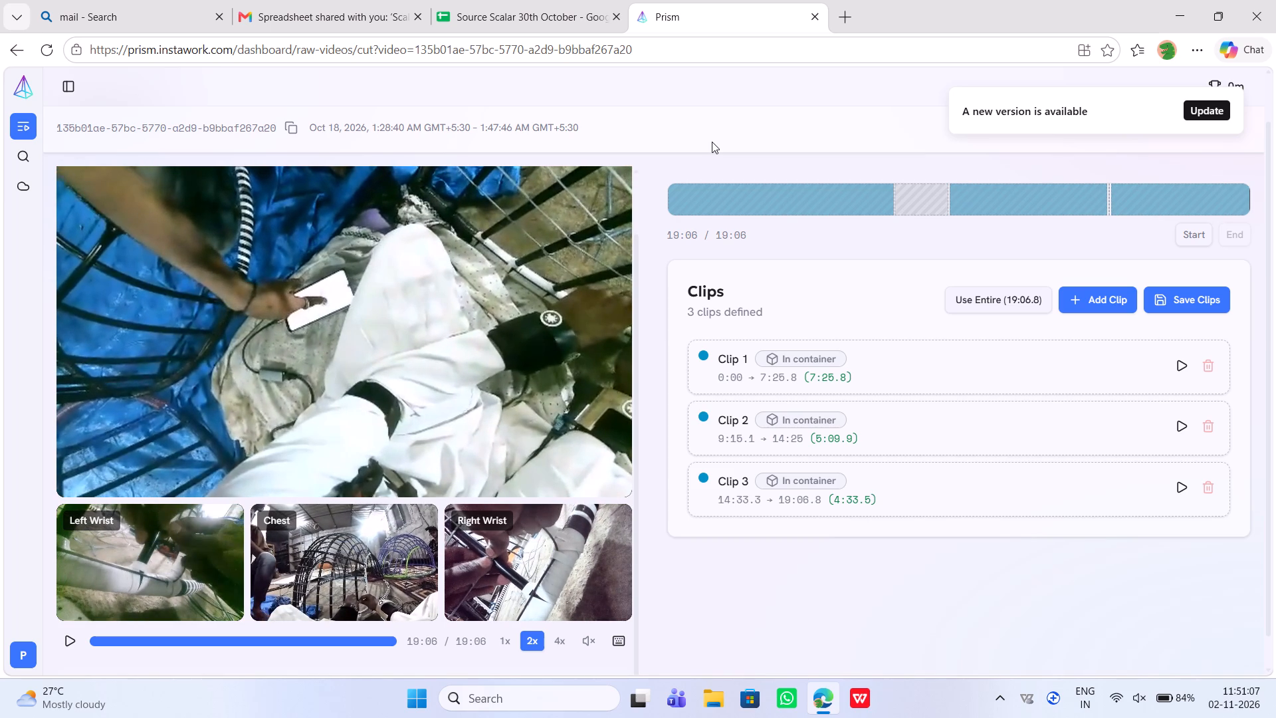
pyautogui.click(1029, 206)
pyautogui.click(1088, 247)
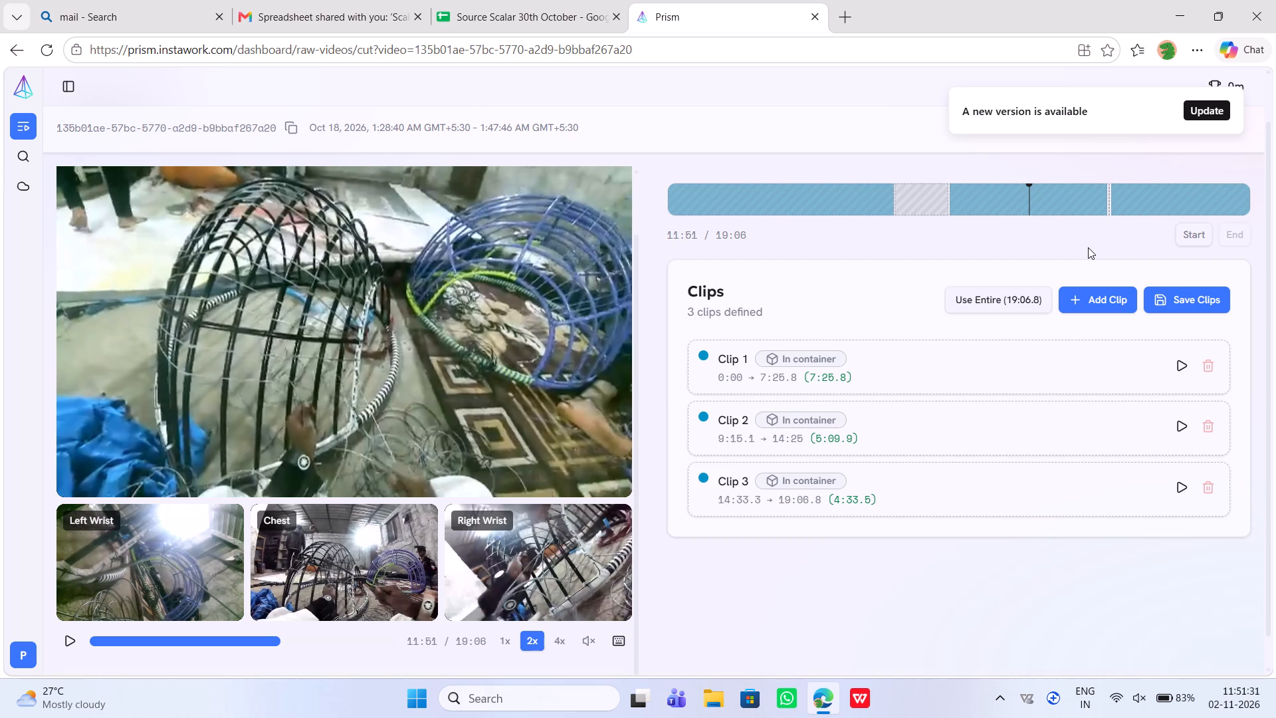
pyautogui.click(1175, 201)
pyautogui.click(1138, 244)
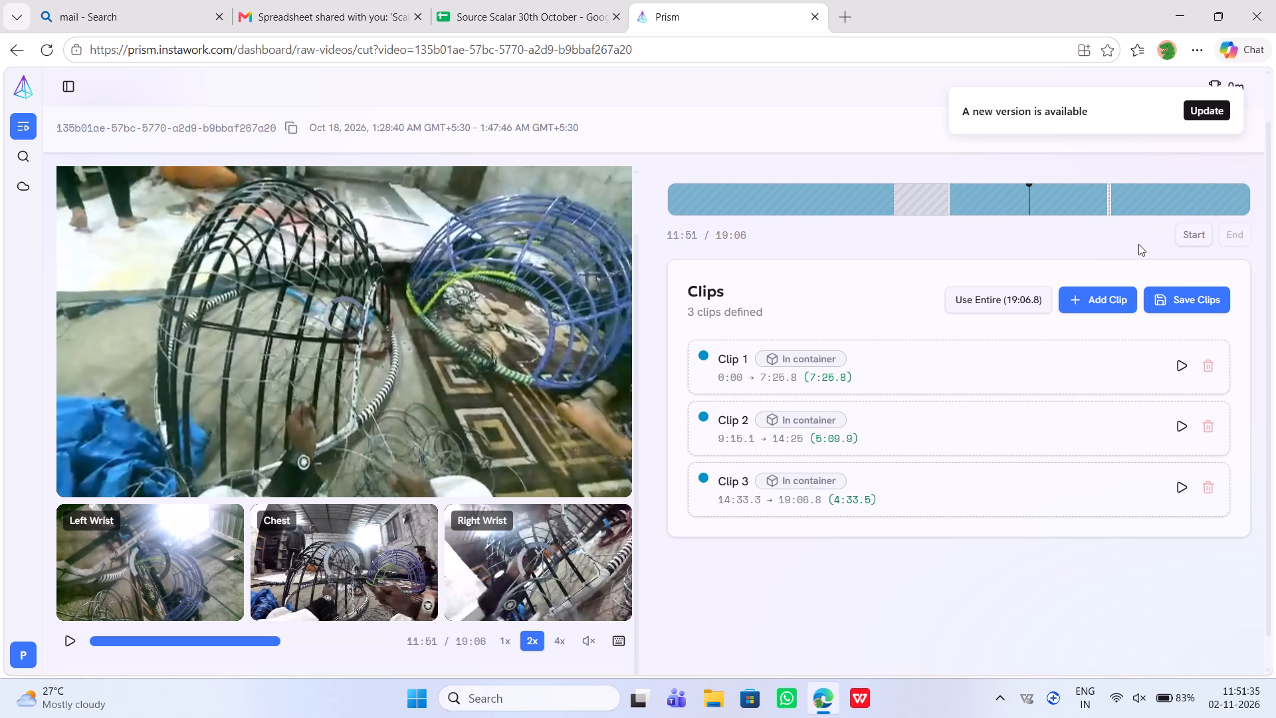
pyautogui.click(480, 410)
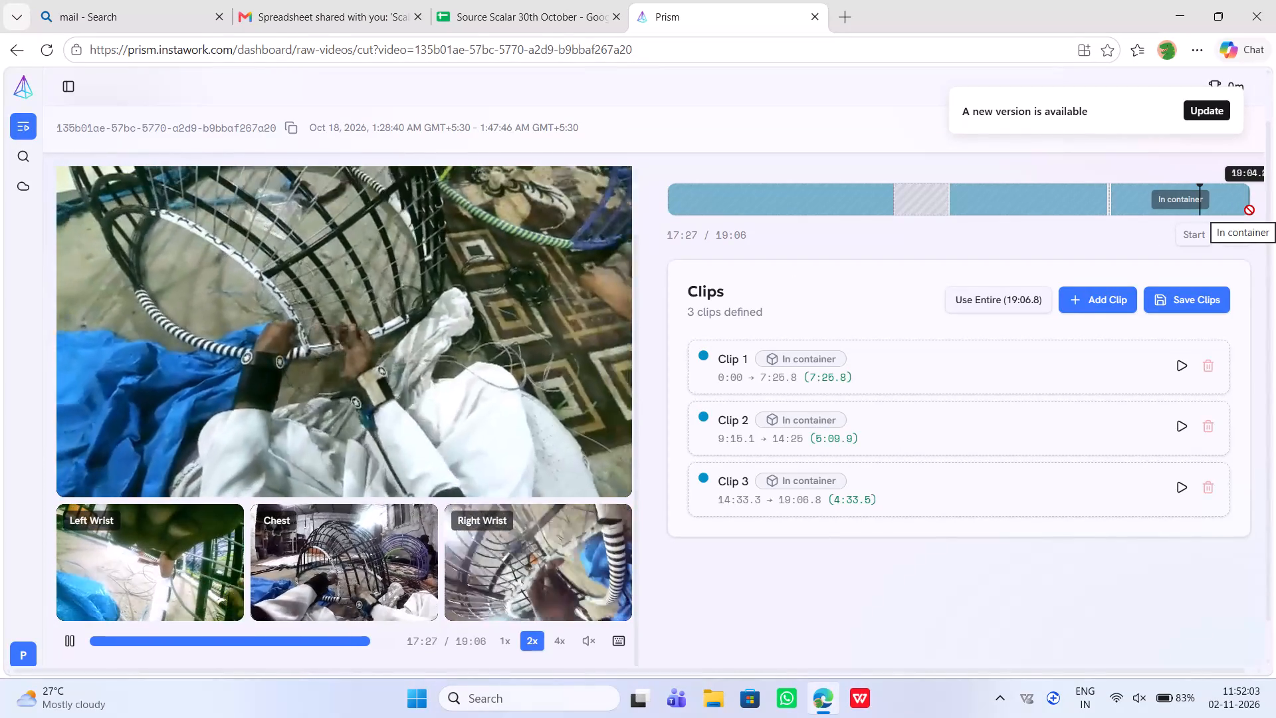
pyautogui.click(1248, 210)
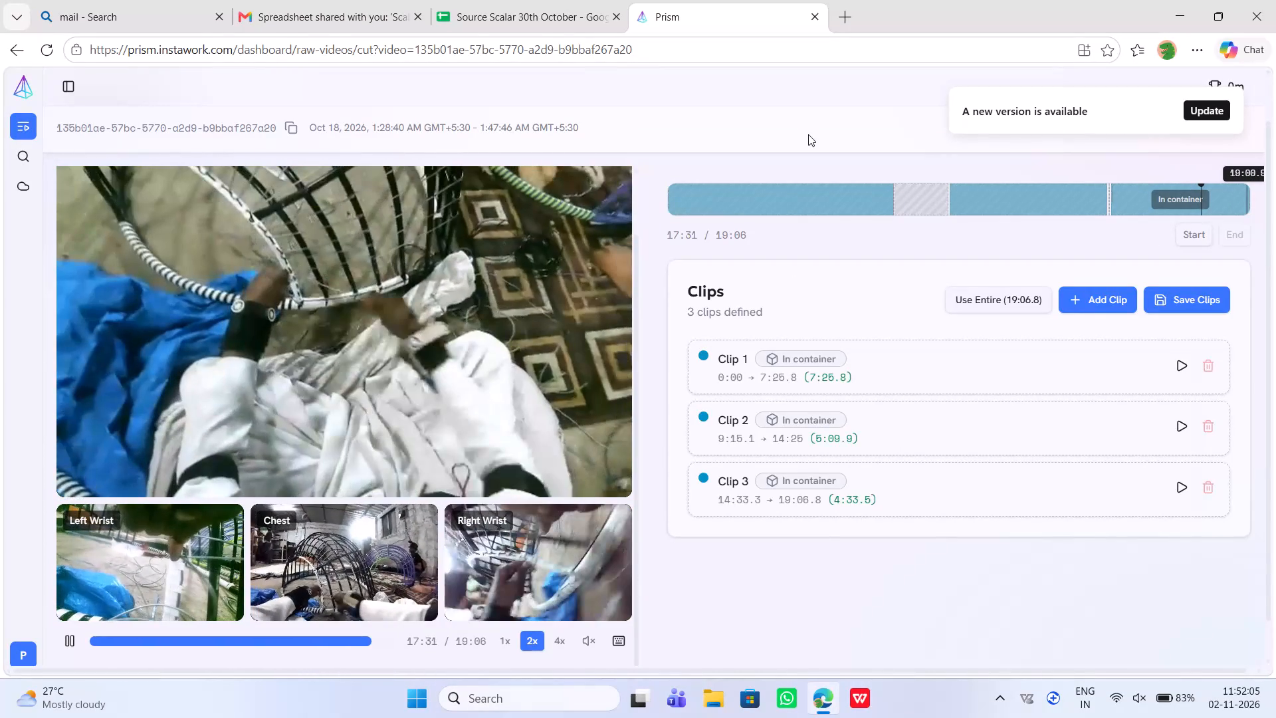
pyautogui.click(799, 134)
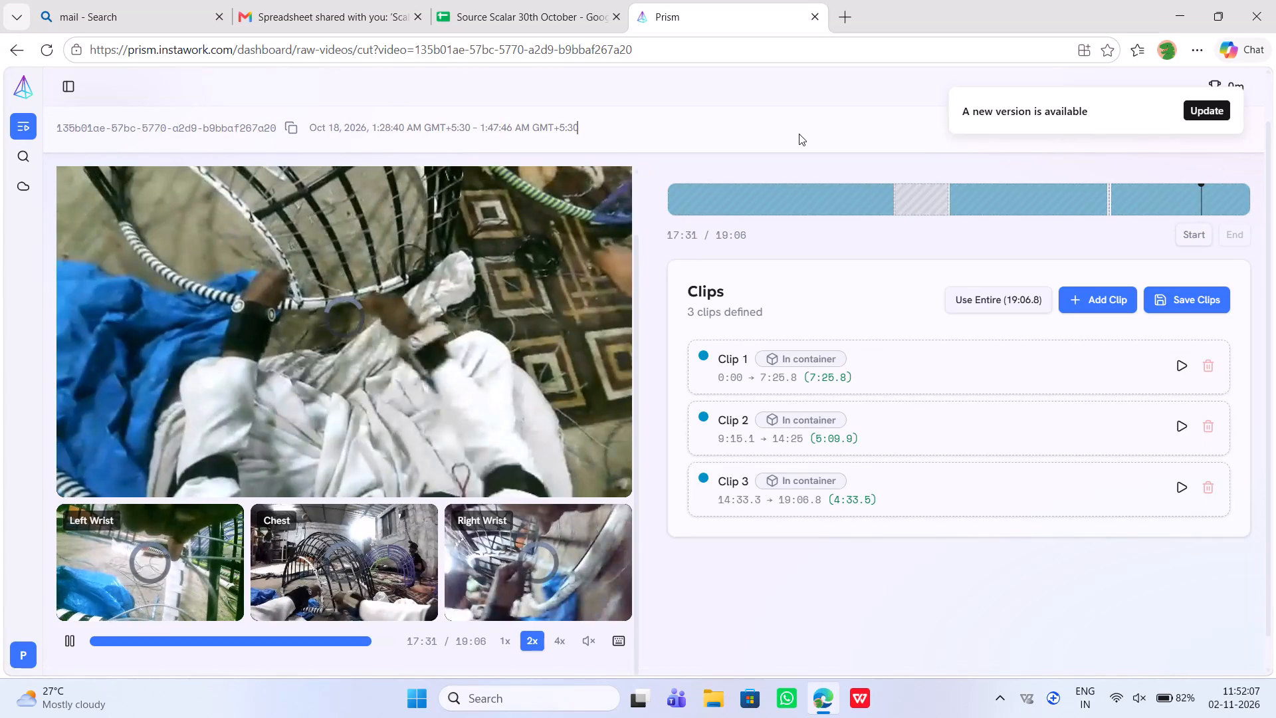
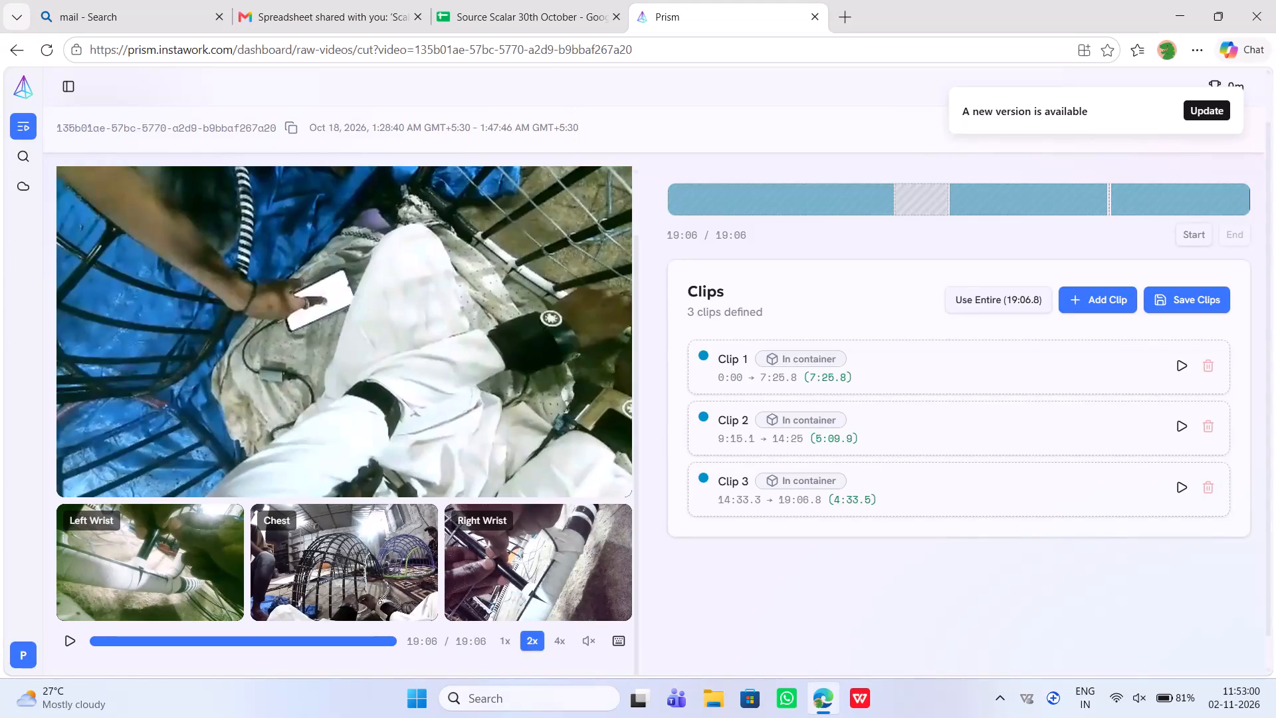
# Switch back to the Industrial sheet and set the Status of row 766 to Reject.
pyautogui.click(572, 19)
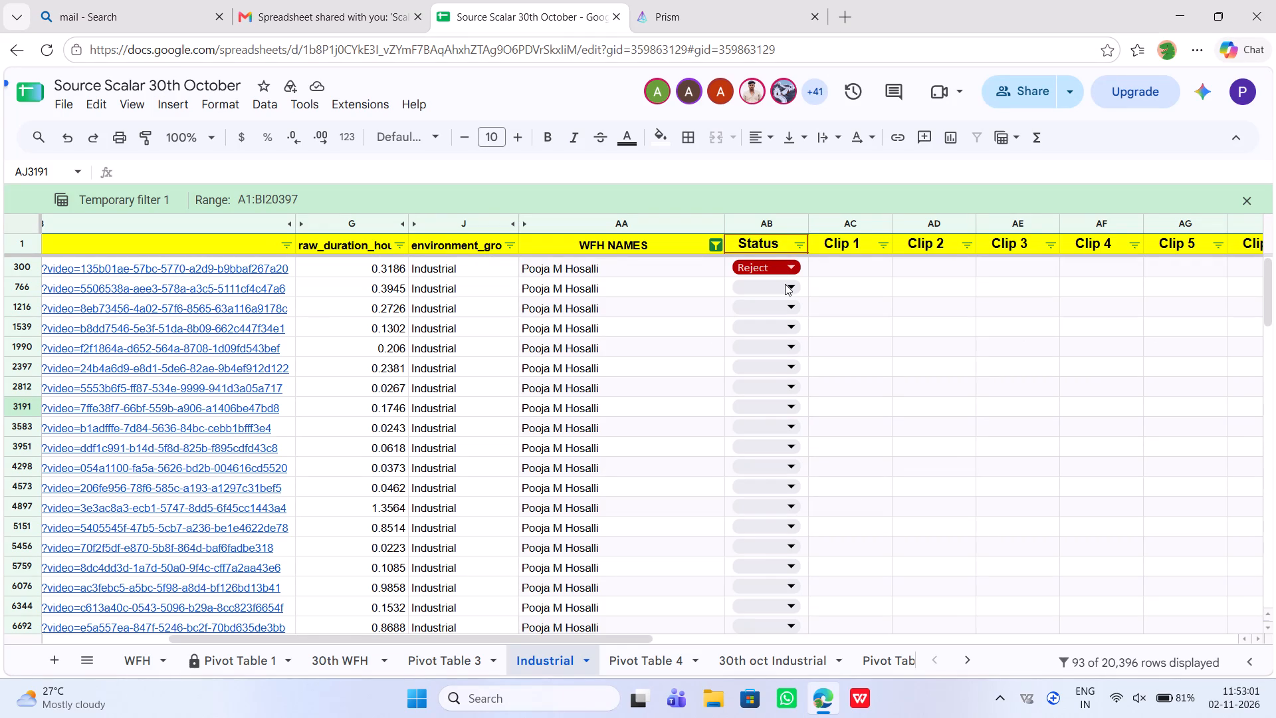
pyautogui.doubleClick(785, 284)
pyautogui.click(837, 365)
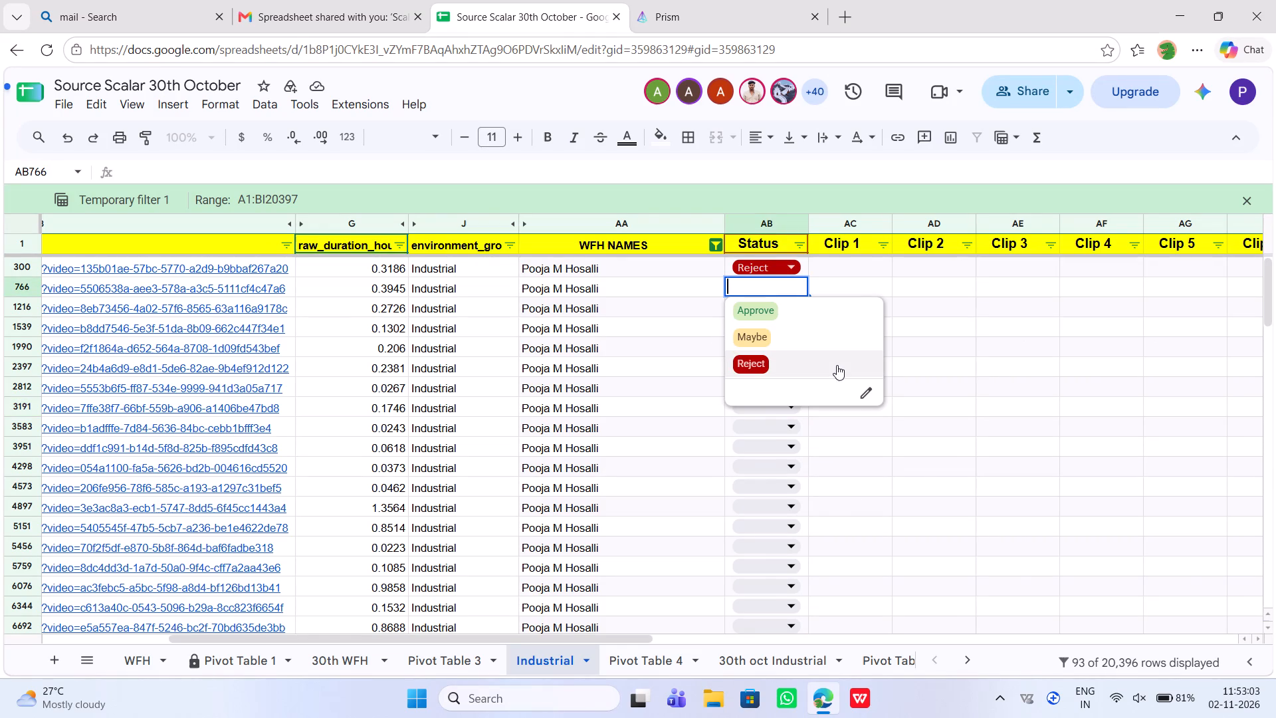
# For row 766, set Segment to "Hands out of frame" and PII Blur to NO.
pyautogui.hscroll(-6, 837, 365)
pyautogui.hscroll(-3, 932, 334)
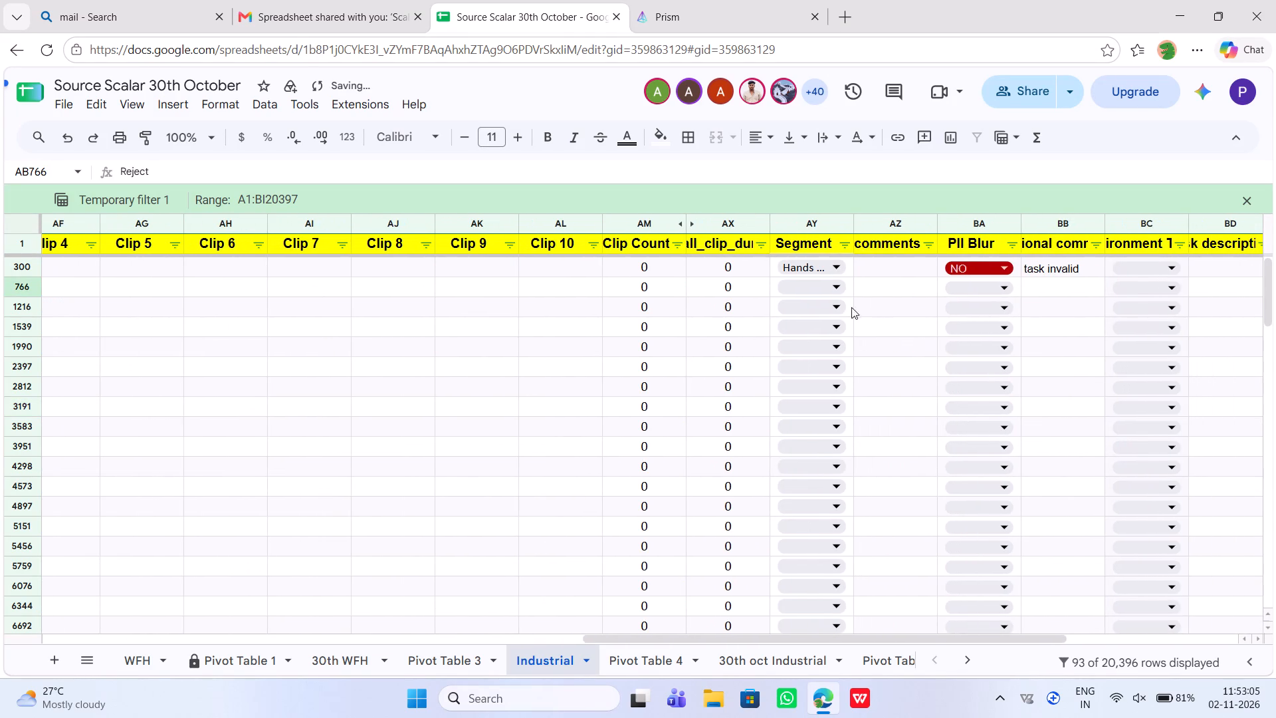
pyautogui.click(839, 290)
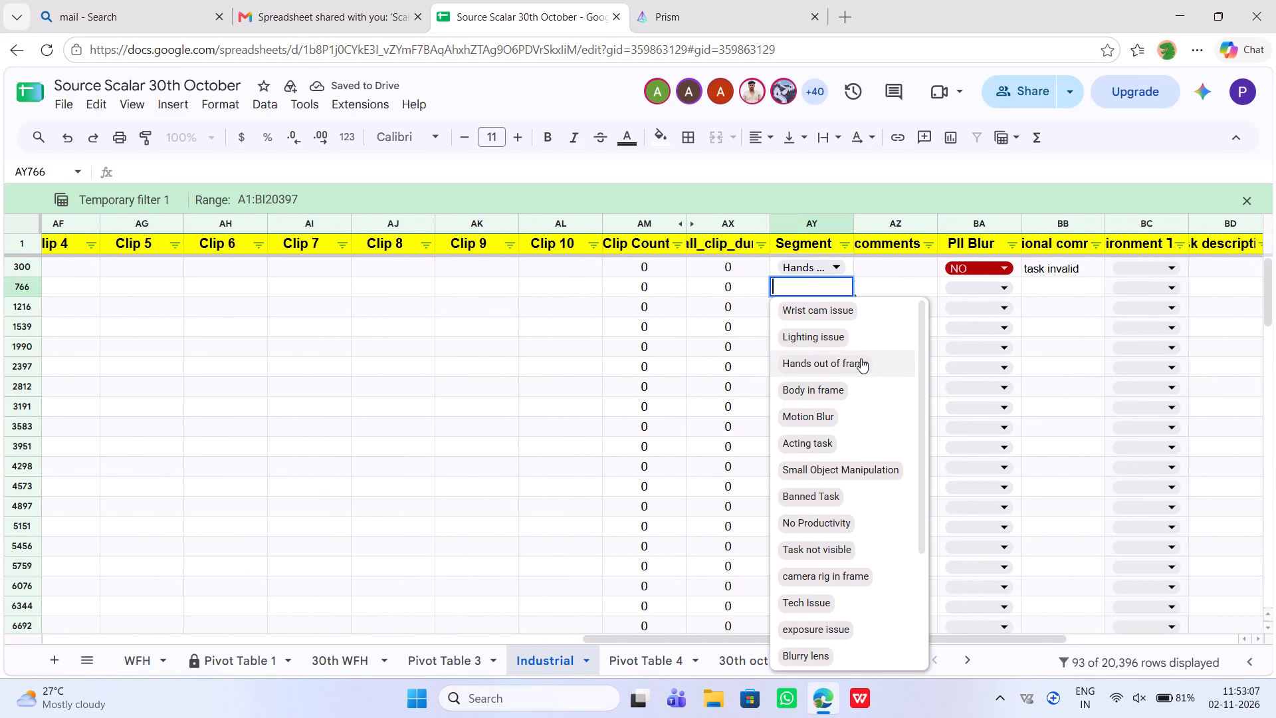
pyautogui.click(861, 358)
pyautogui.click(968, 294)
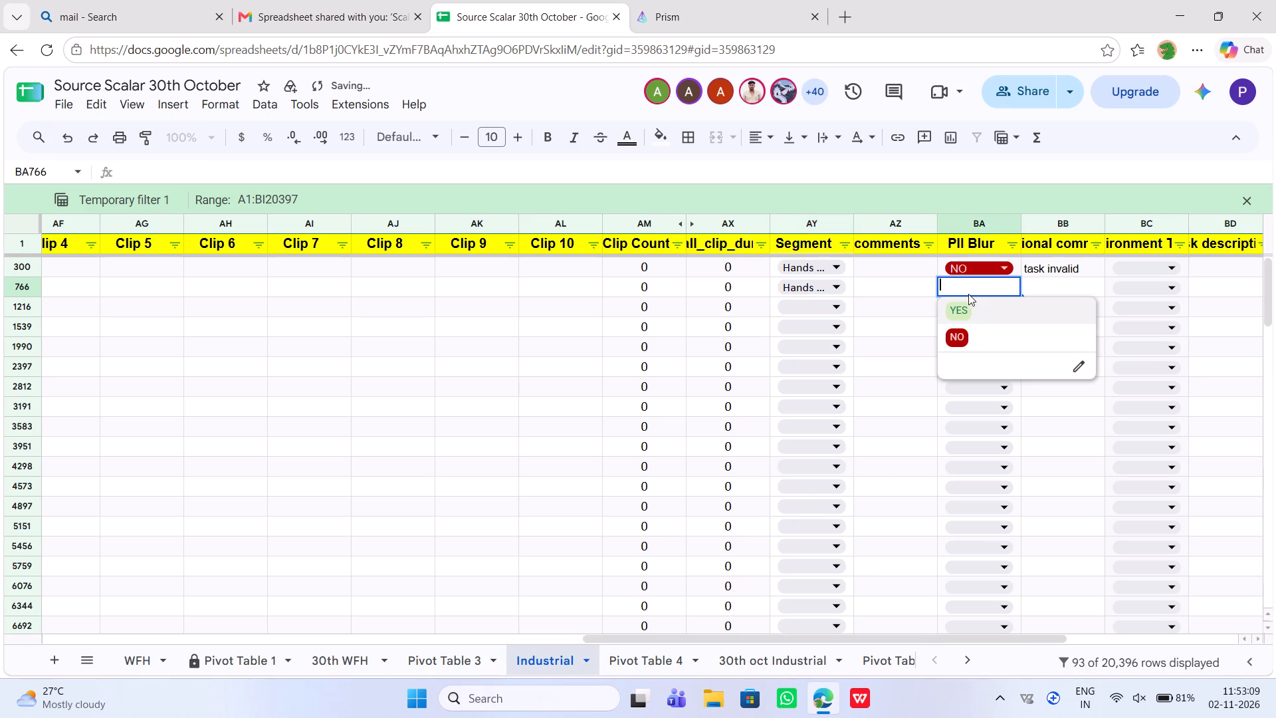
pyautogui.click(979, 332)
# Paste the copied comment "task invalid" into cell BB766, beside PII Blur.
pyautogui.click(1041, 294)
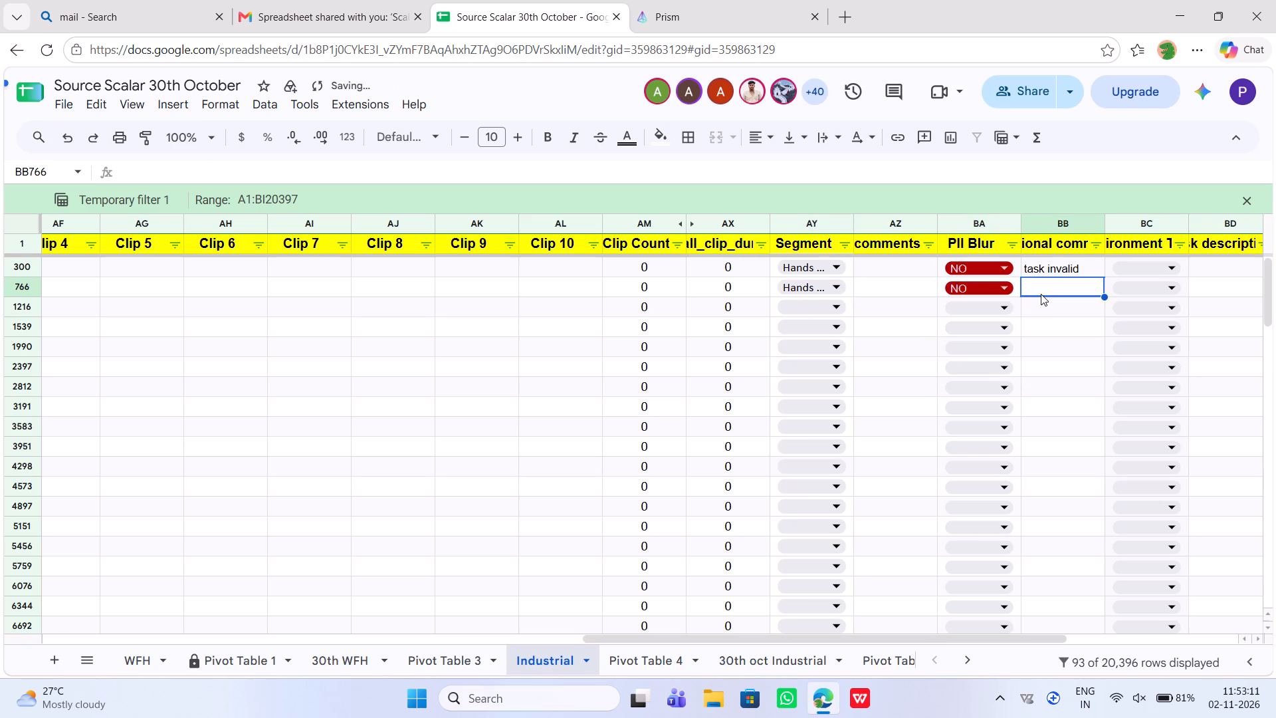
pyautogui.hotkey('ctrl', 'v')
# Close the Prism video of row 300 and open the raw video linked in row 1216 of the Industrial sheet.
pyautogui.hscroll(1, 336, 391)
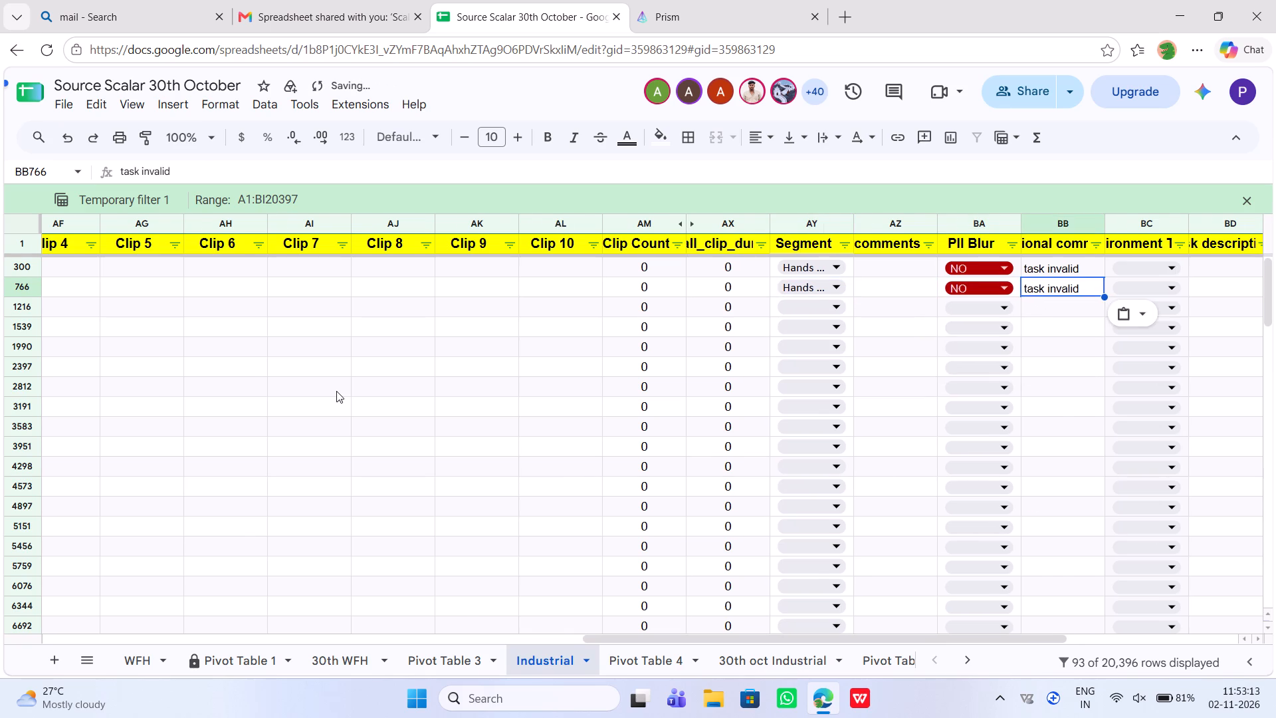
pyautogui.hscroll(7, 336, 391)
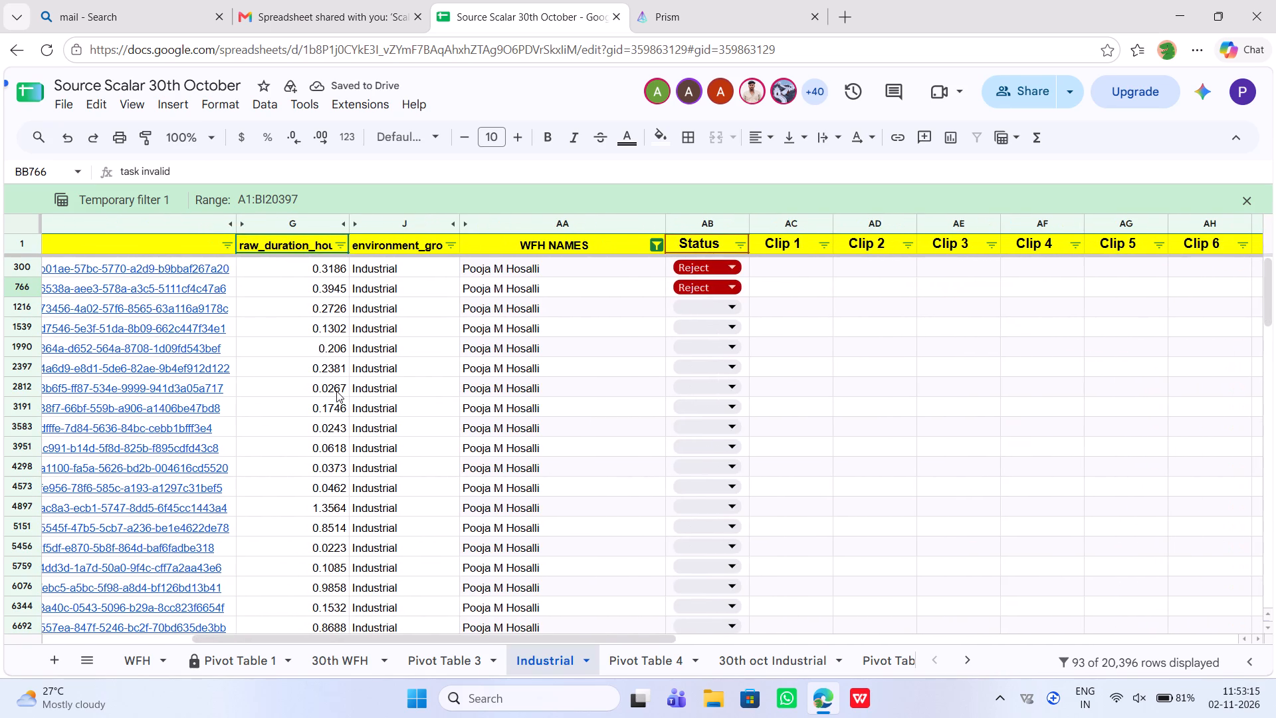
pyautogui.click(706, 28)
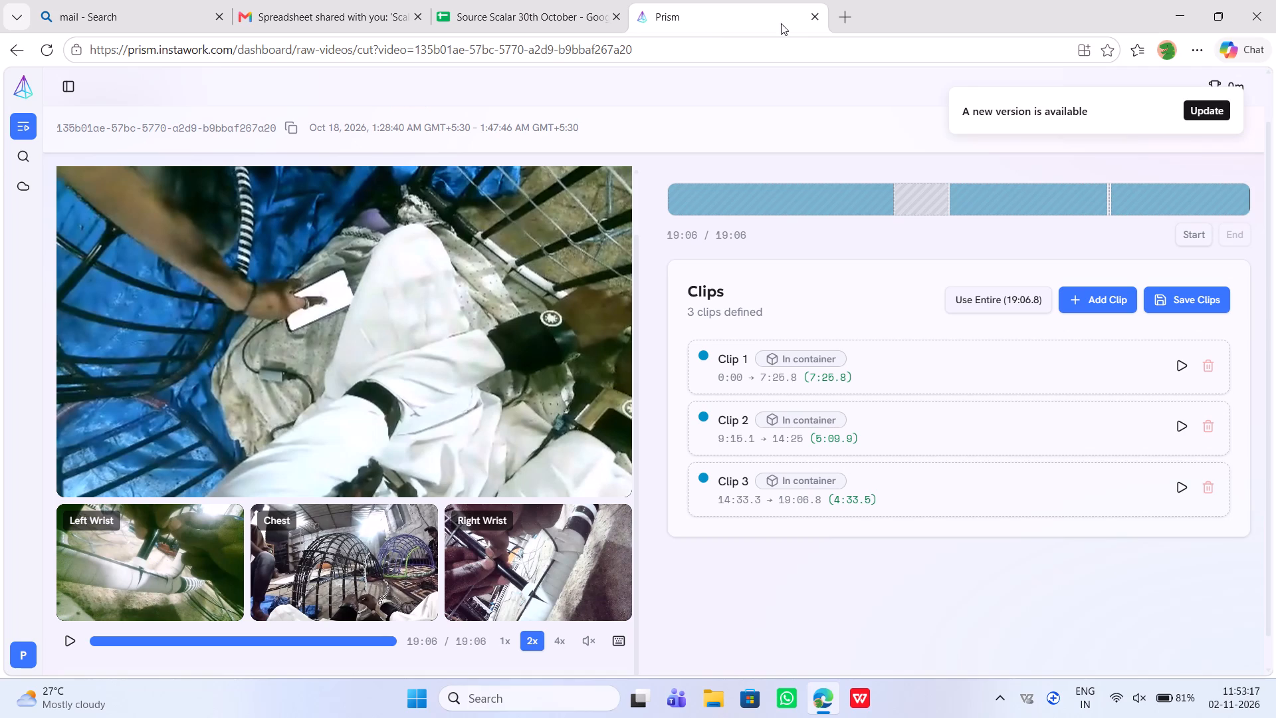
pyautogui.click(818, 15)
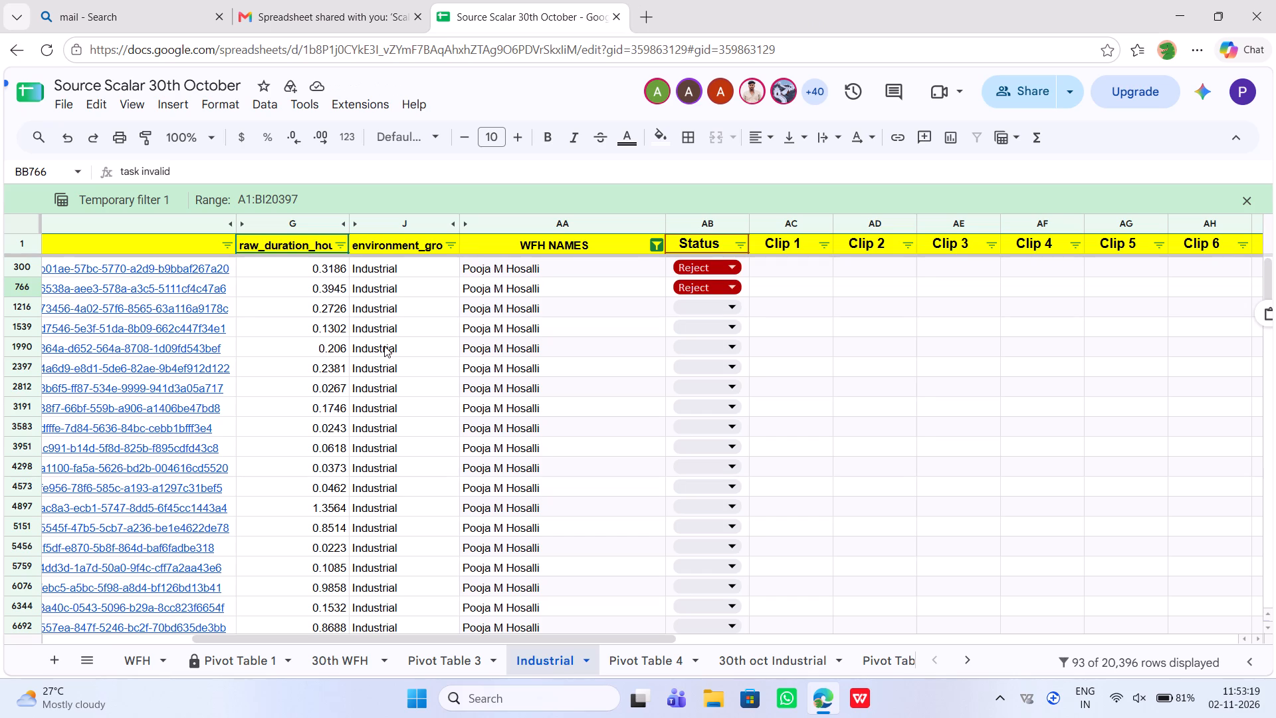
pyautogui.click(219, 312)
pyautogui.click(171, 337)
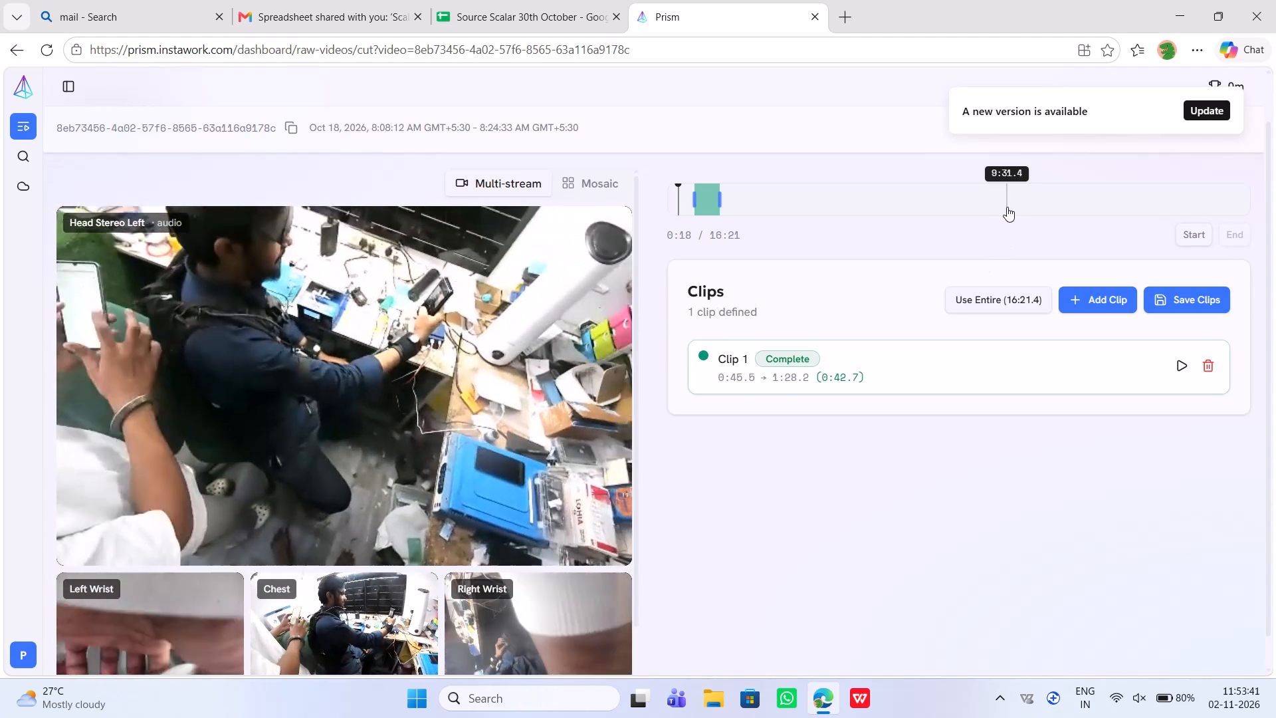
# Review the row 1216 video in Prism, jumping ahead to a point just past the middle of its timeline.
pyautogui.click(1007, 207)
pyautogui.click(1019, 246)
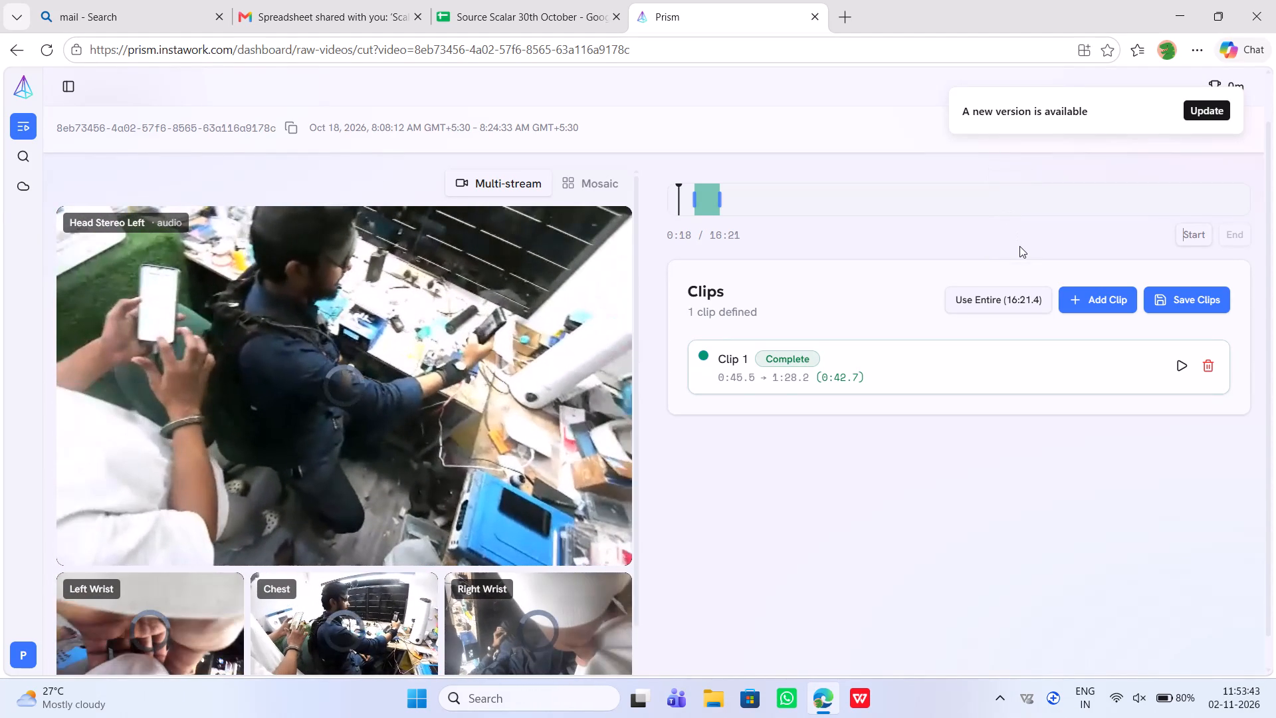
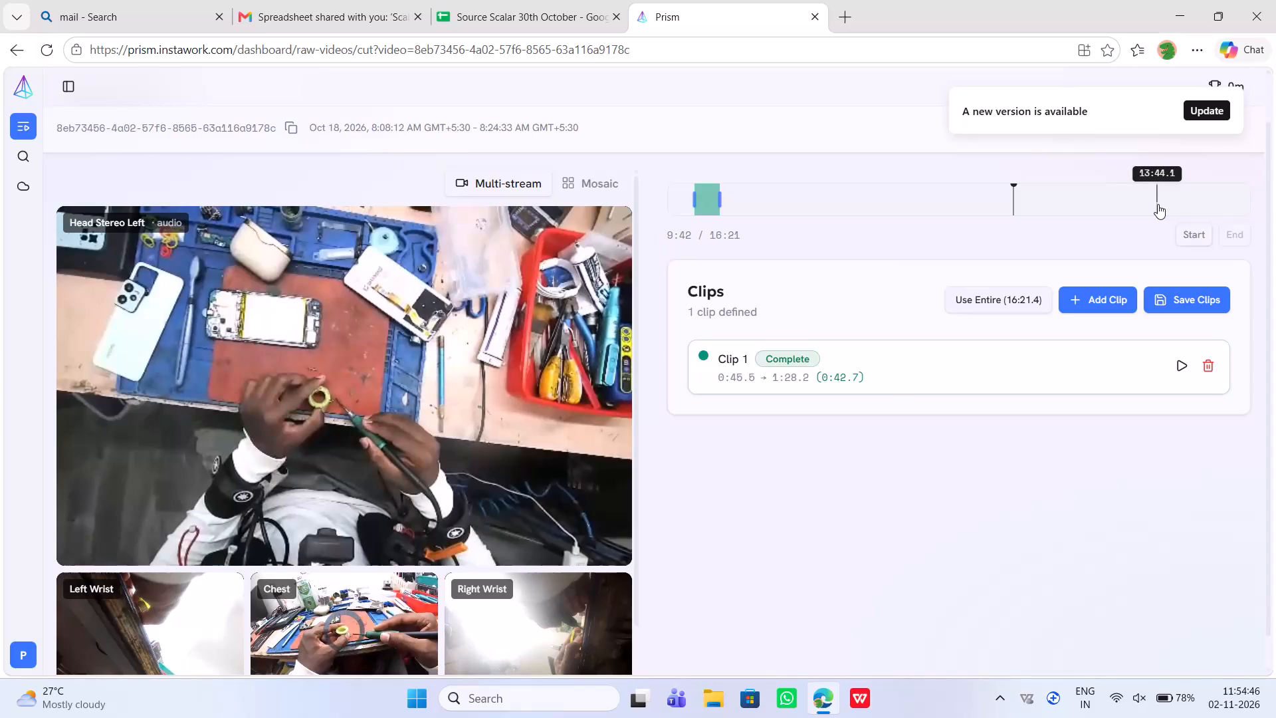
# Examine the left wrist, chest and right wrist camera views of the row 1216 video alongside the head view.
pyautogui.scroll(-1, 479, 488)
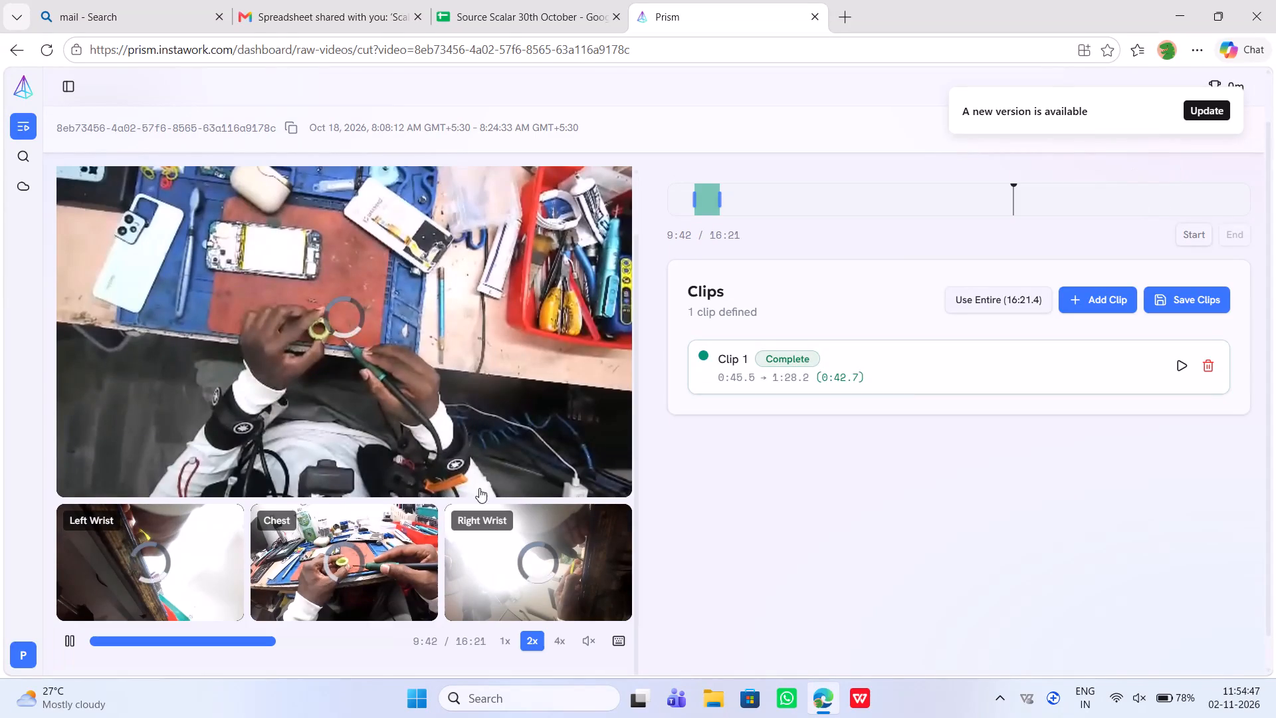
pyautogui.scroll(-1, 479, 488)
pyautogui.click(718, 529)
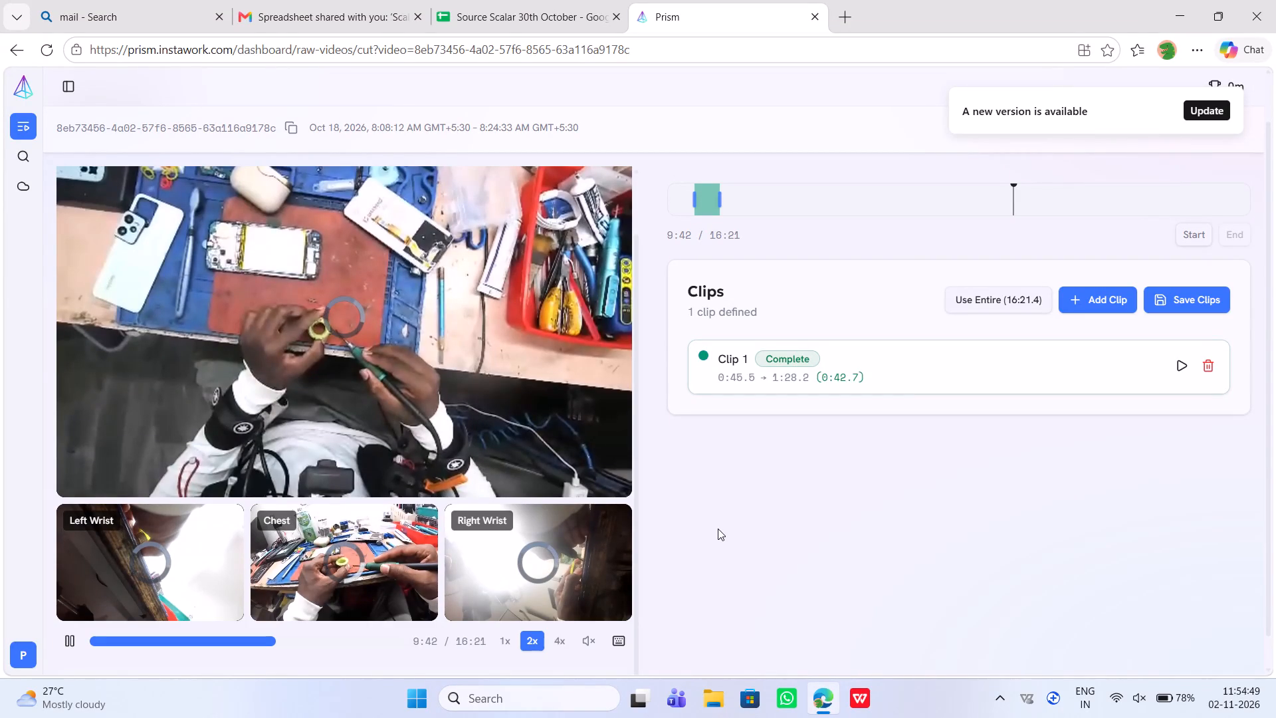
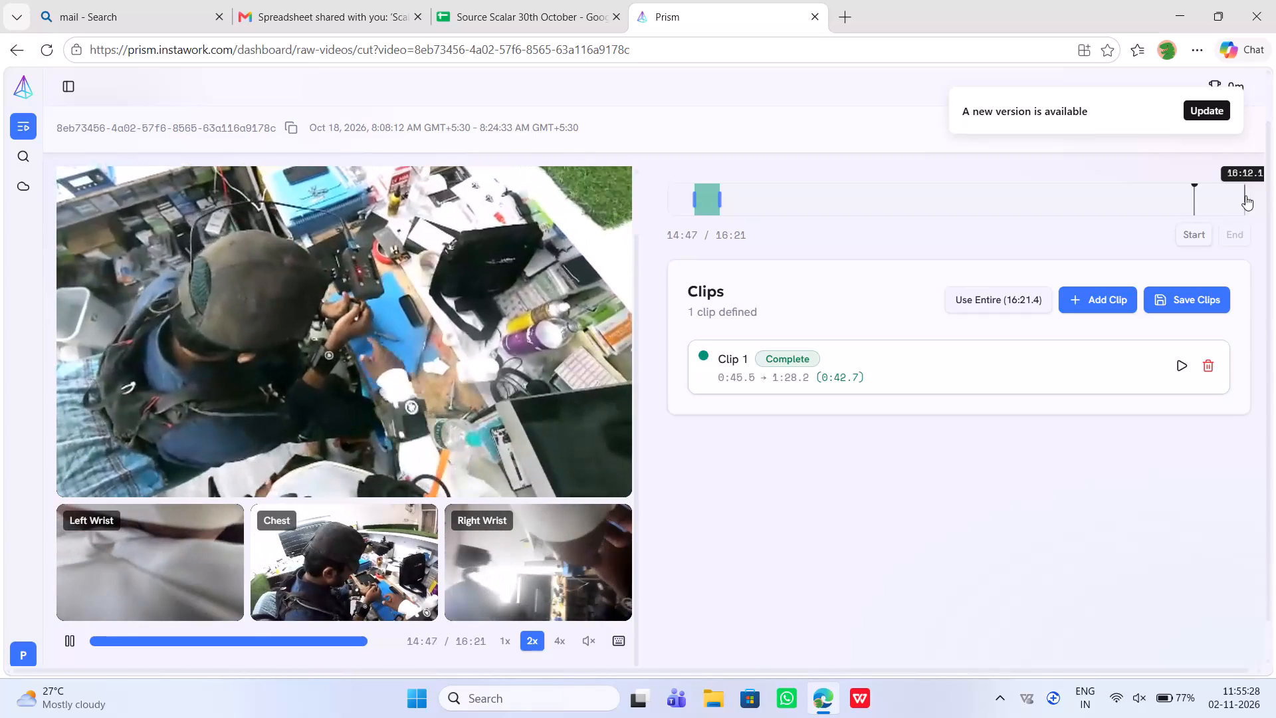
# Set the Status of row 1216 to Reject in the Industrial sheet.
pyautogui.click(1024, 434)
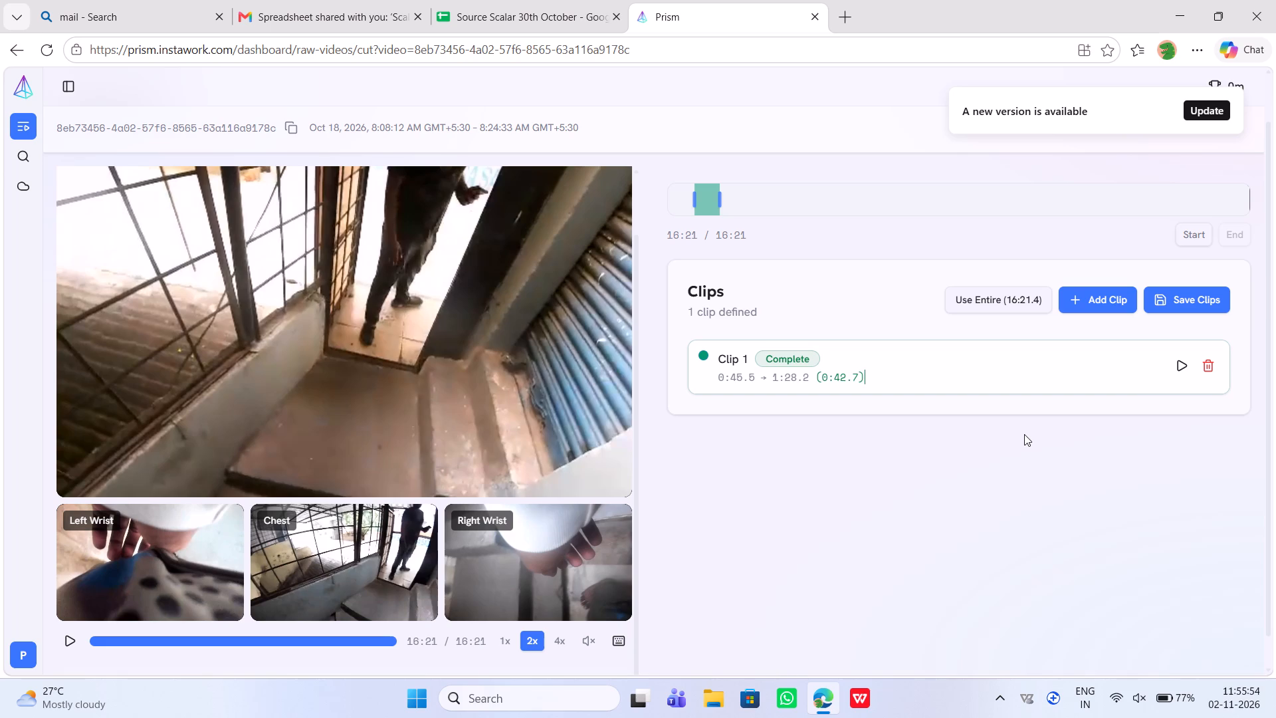
pyautogui.click(564, 21)
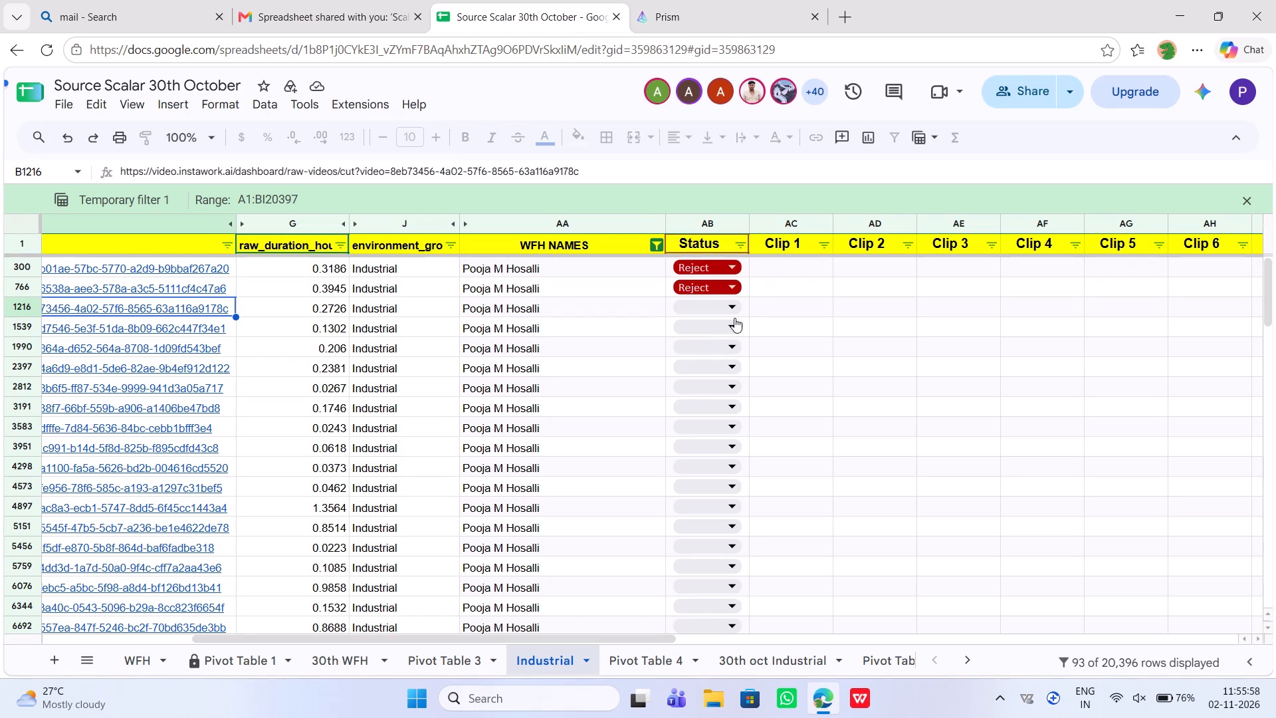
pyautogui.click(727, 309)
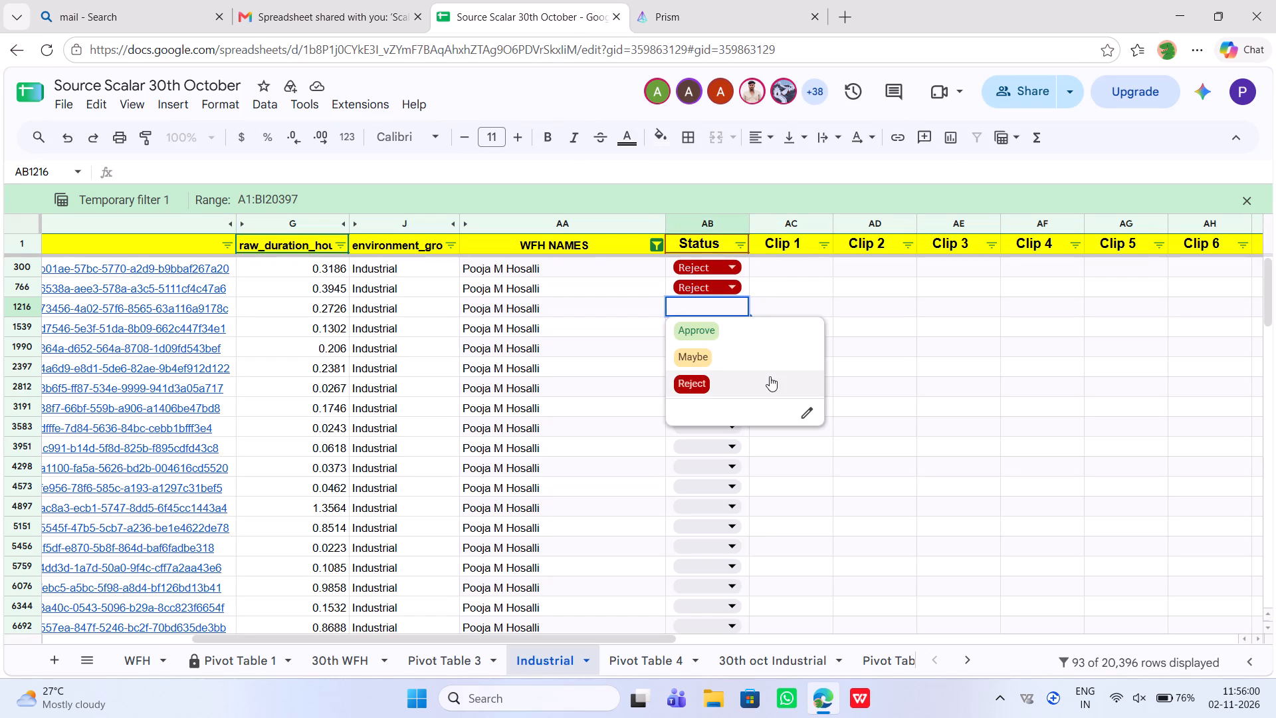
pyautogui.click(772, 377)
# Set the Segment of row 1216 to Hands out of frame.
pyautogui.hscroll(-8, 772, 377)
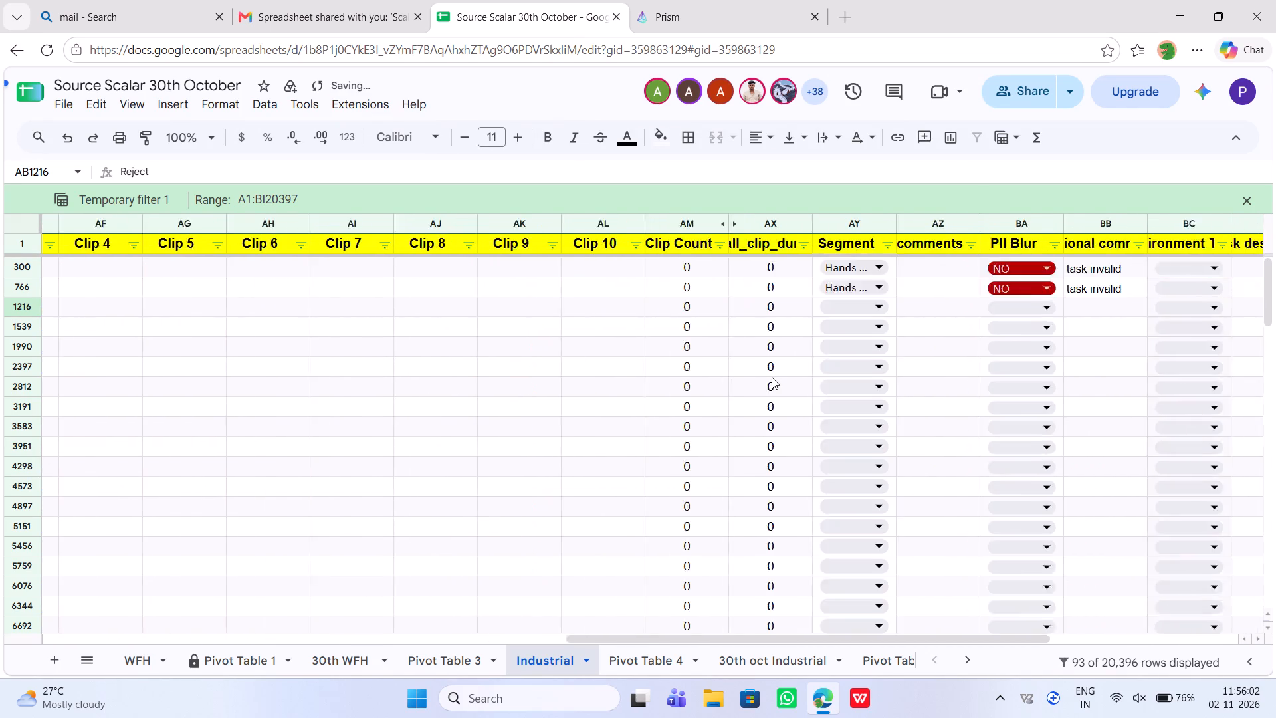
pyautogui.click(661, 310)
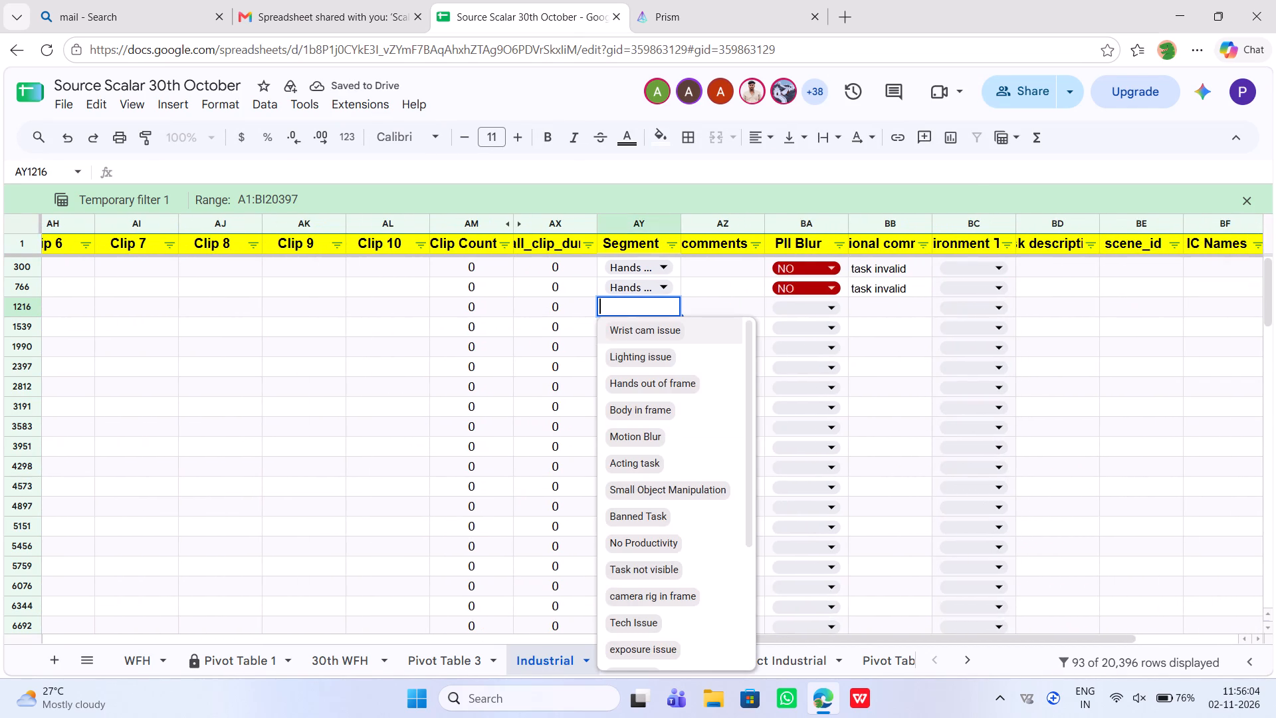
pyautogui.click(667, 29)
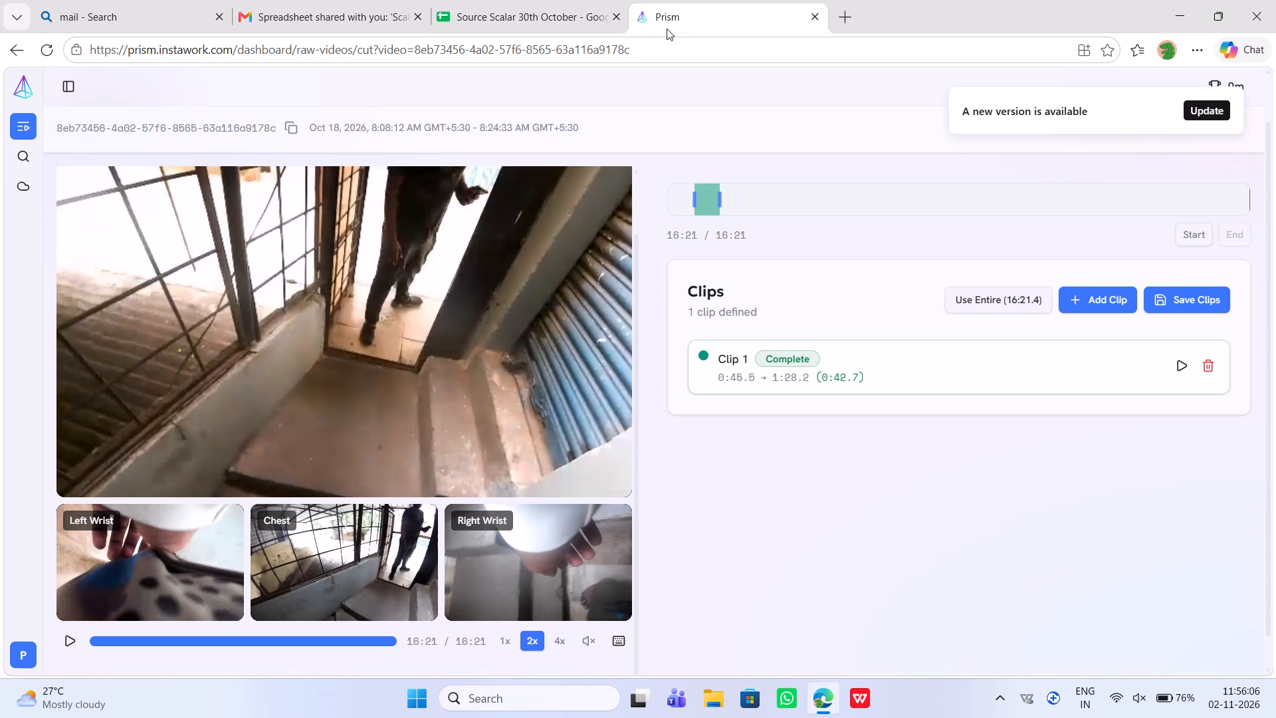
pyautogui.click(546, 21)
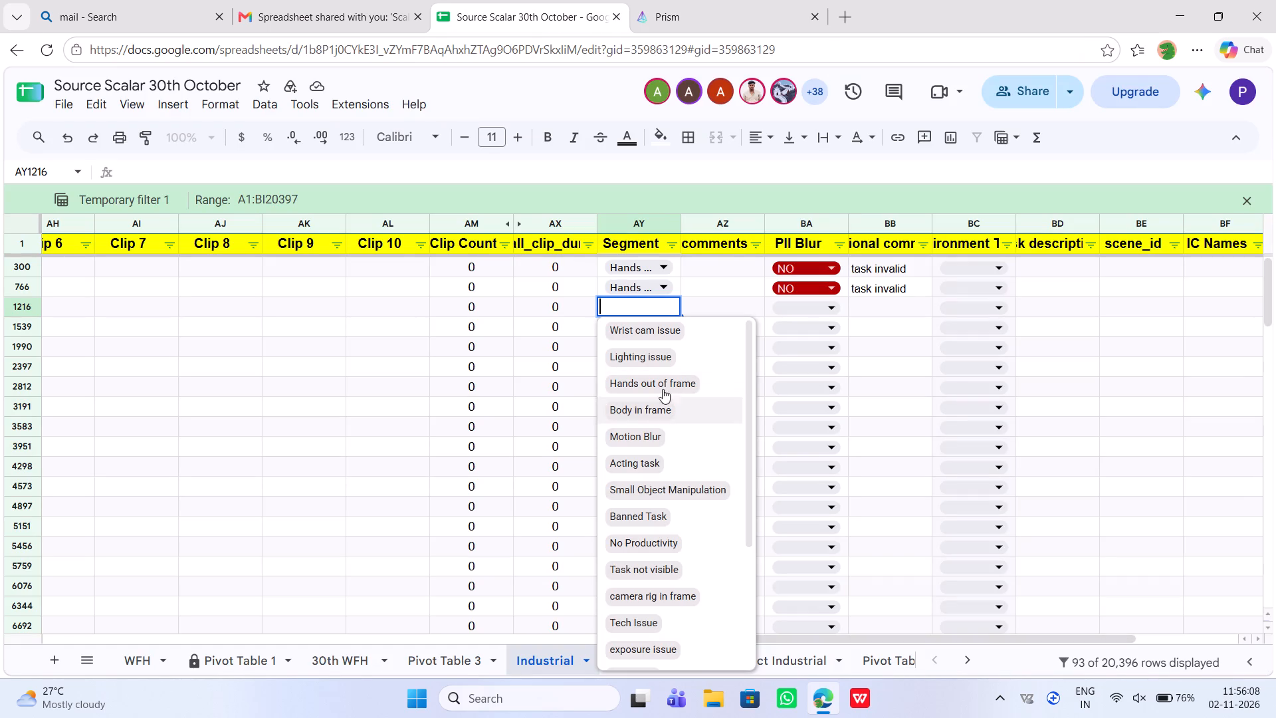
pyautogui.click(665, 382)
# Mark PII Blur as NO for row 1216 and add the copied comment "task invalid" in the additional comments column.
pyautogui.click(821, 312)
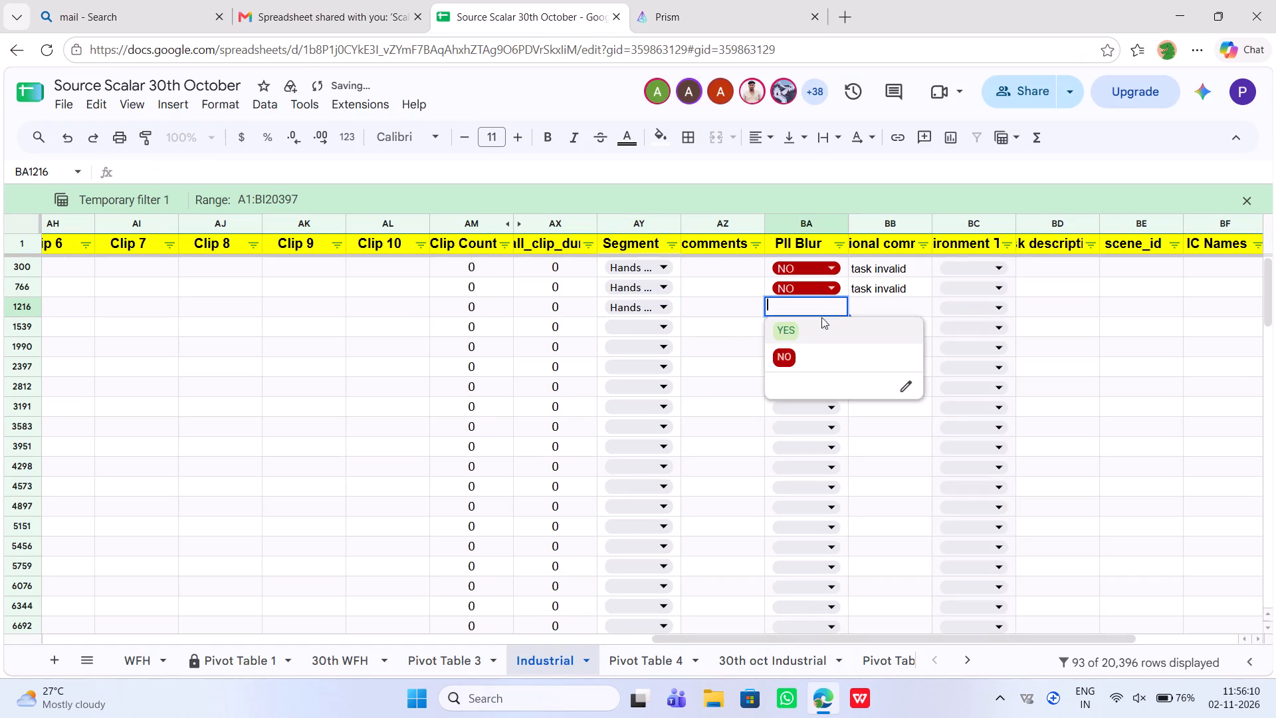
pyautogui.click(833, 357)
pyautogui.click(903, 300)
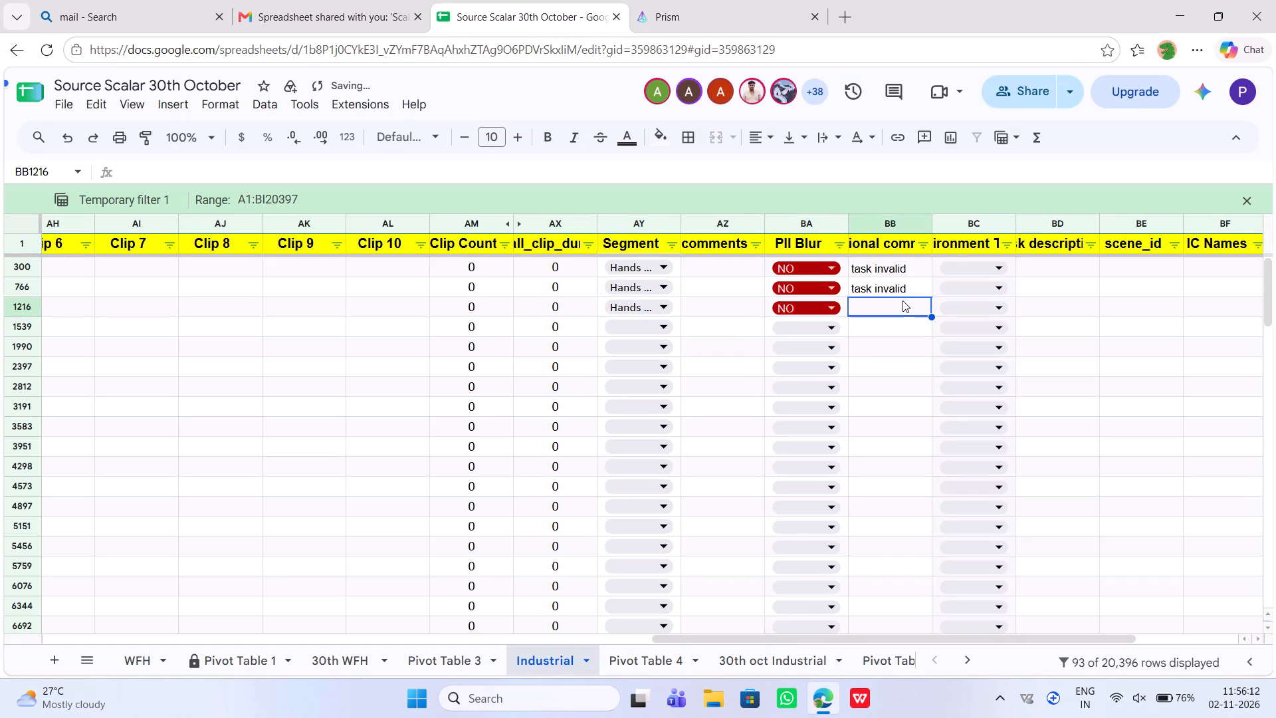
pyautogui.hotkey('ctrl', 'v')
# Close the row 1216 video and open the linked raw video of row 1539 in Prism.
pyautogui.hscroll(1, 903, 300)
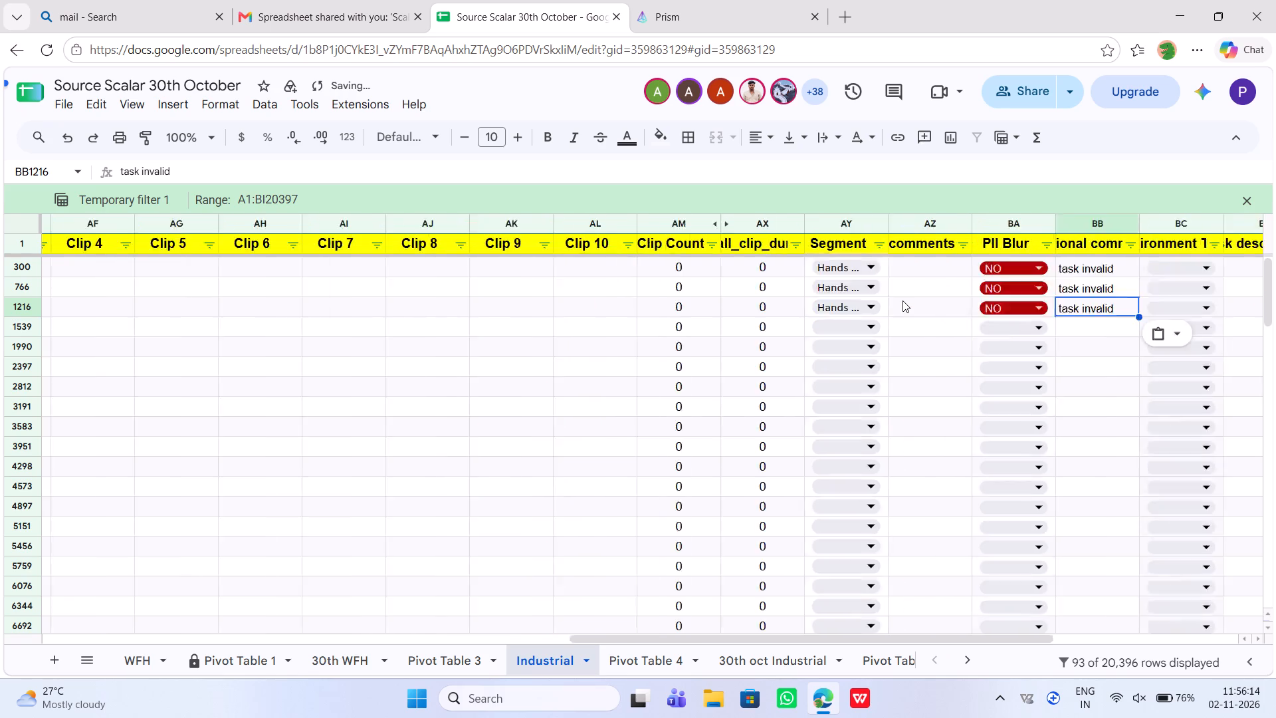
pyautogui.hscroll(6, 903, 300)
pyautogui.hscroll(1, 548, 381)
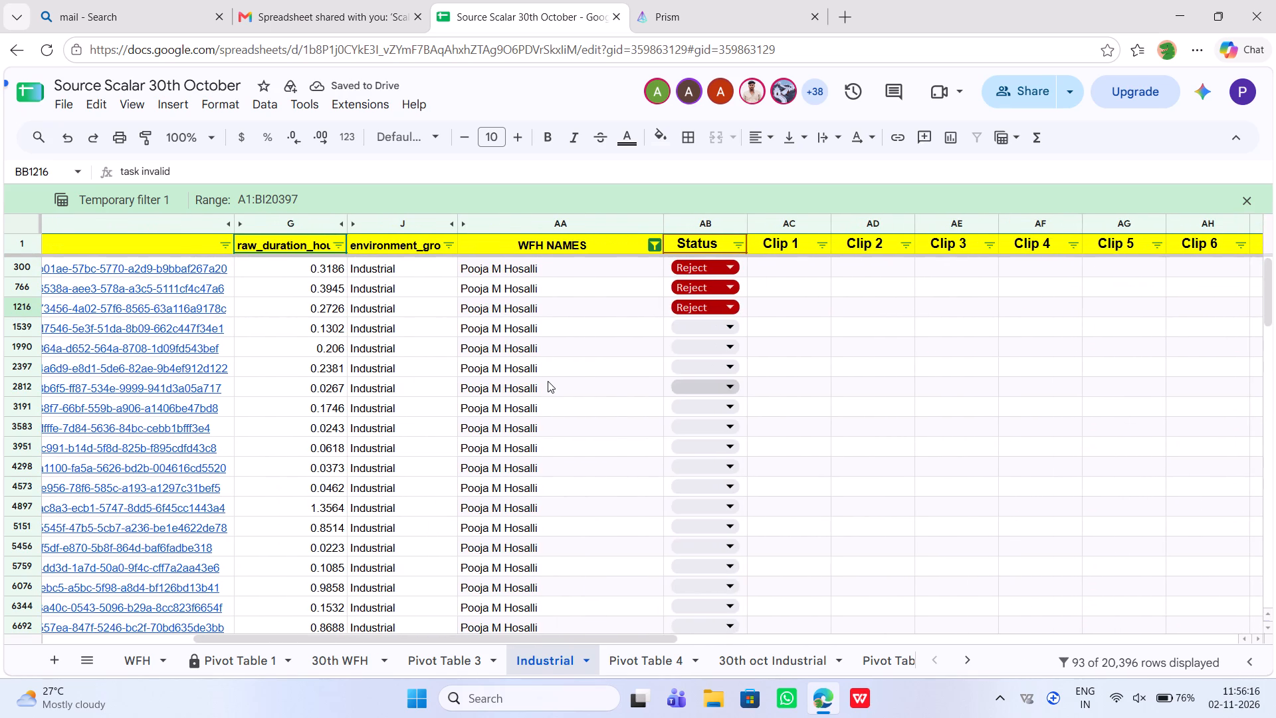
pyautogui.click(733, 17)
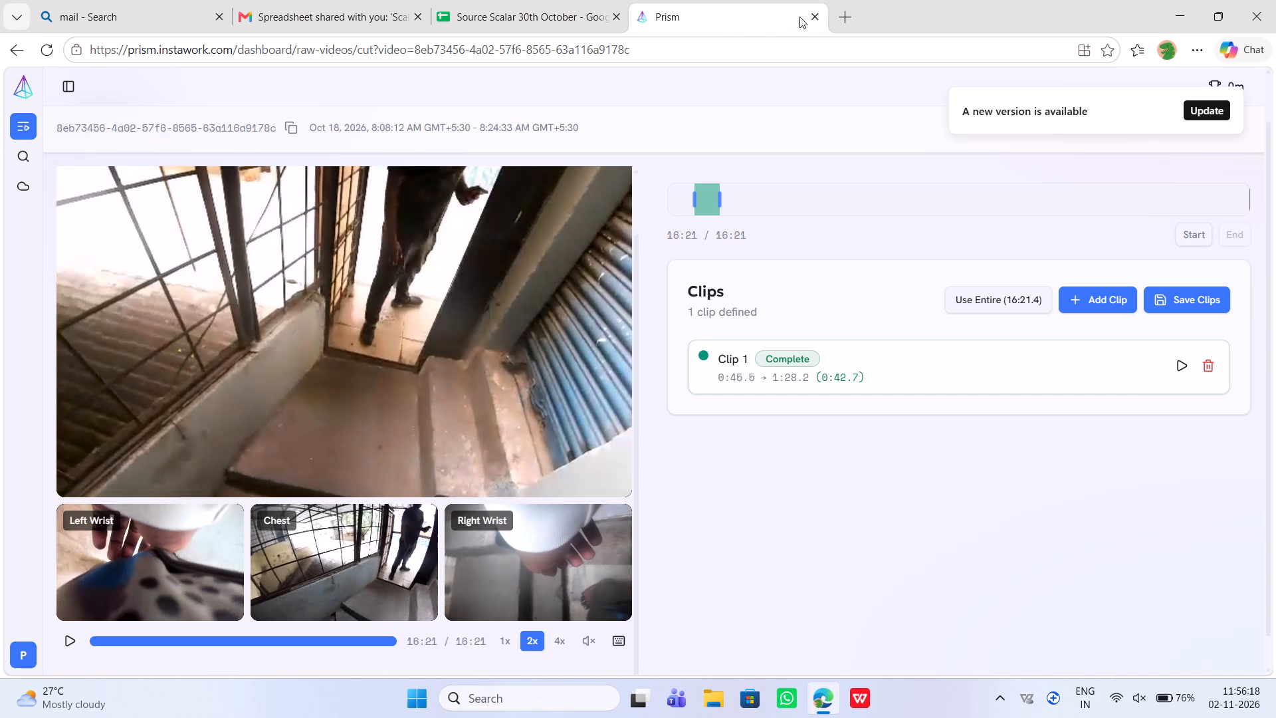
pyautogui.click(817, 16)
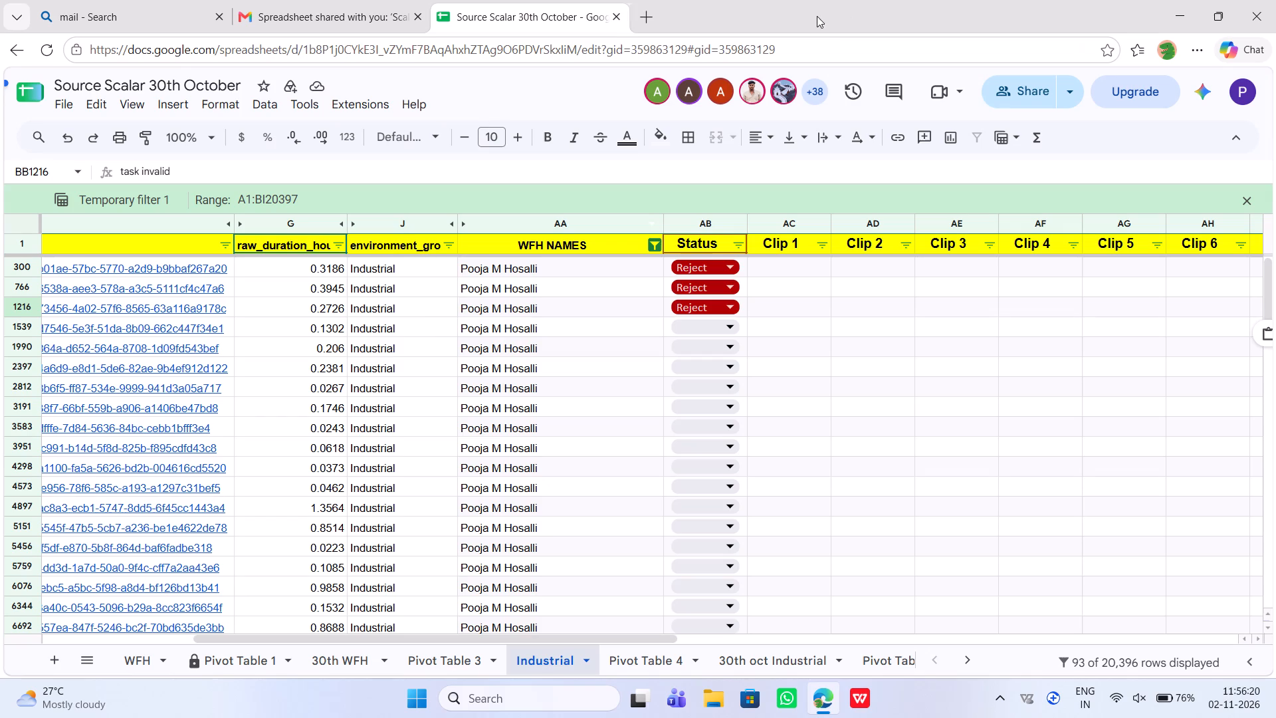
pyautogui.click(221, 332)
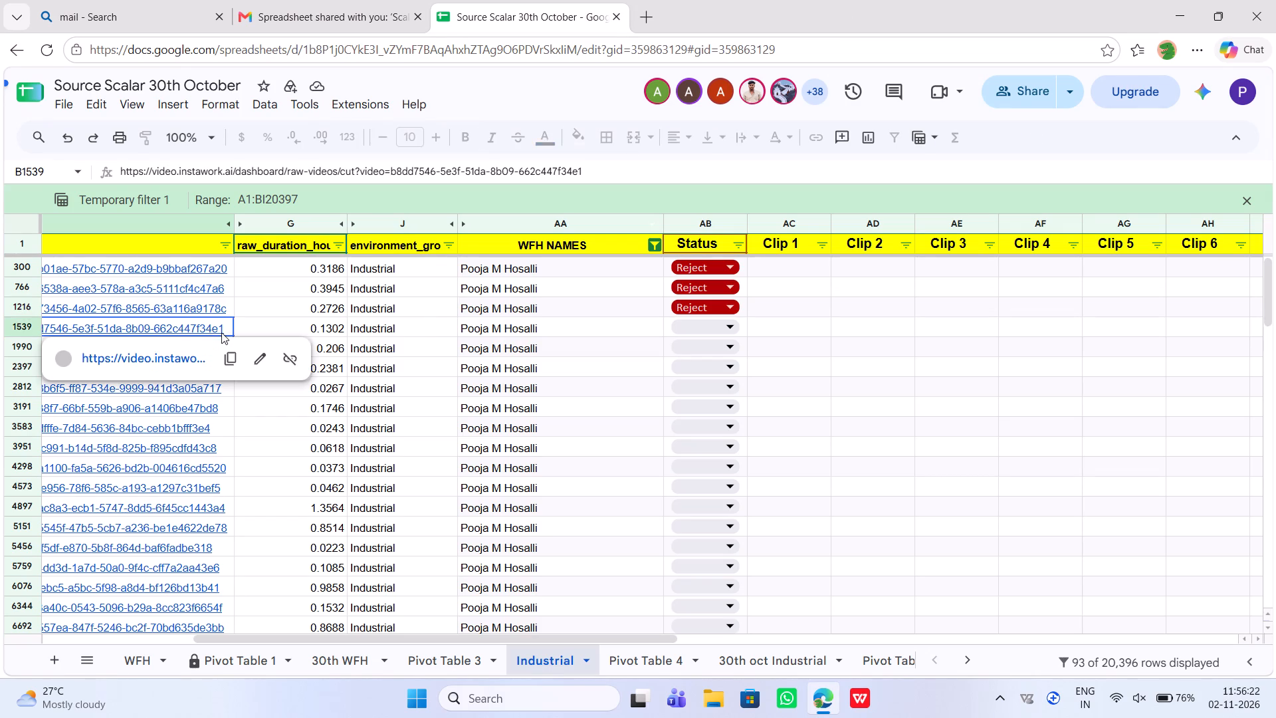
pyautogui.click(158, 354)
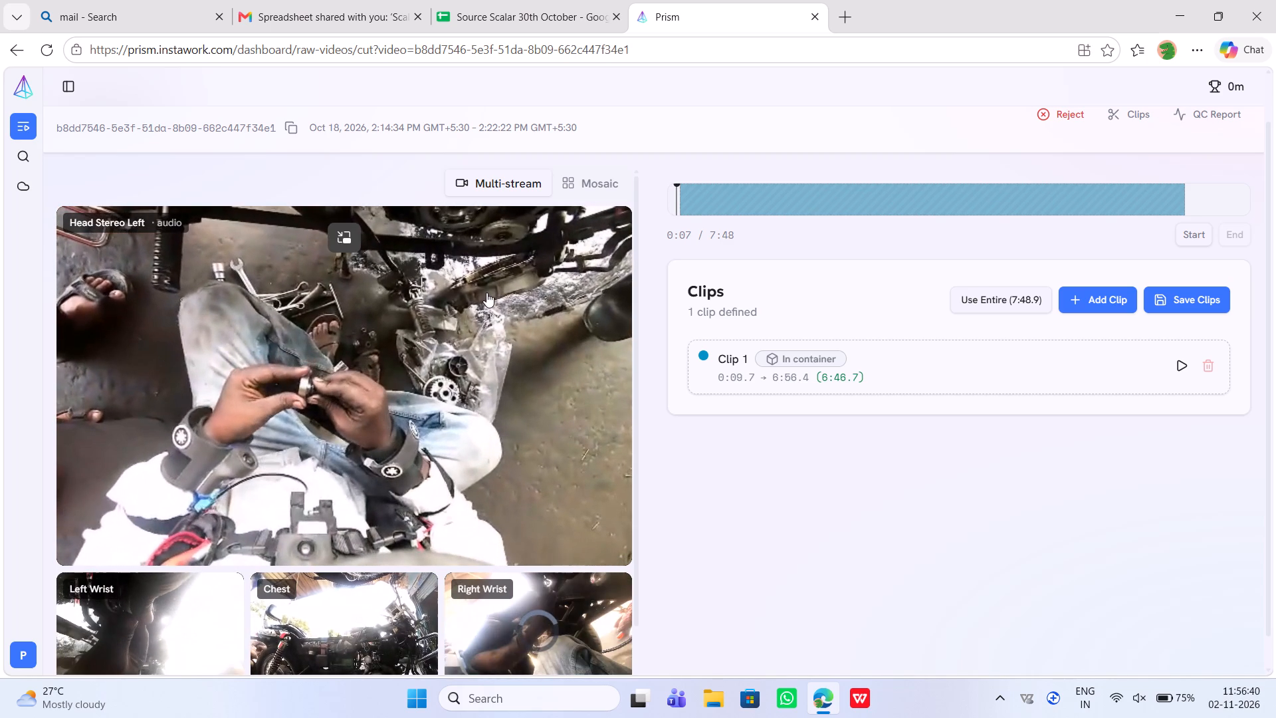
# Jump to about 4:31 in the row 1539 video and show its head, wrist and chest views together.
pyautogui.click(1004, 213)
pyautogui.scroll(-1, 562, 406)
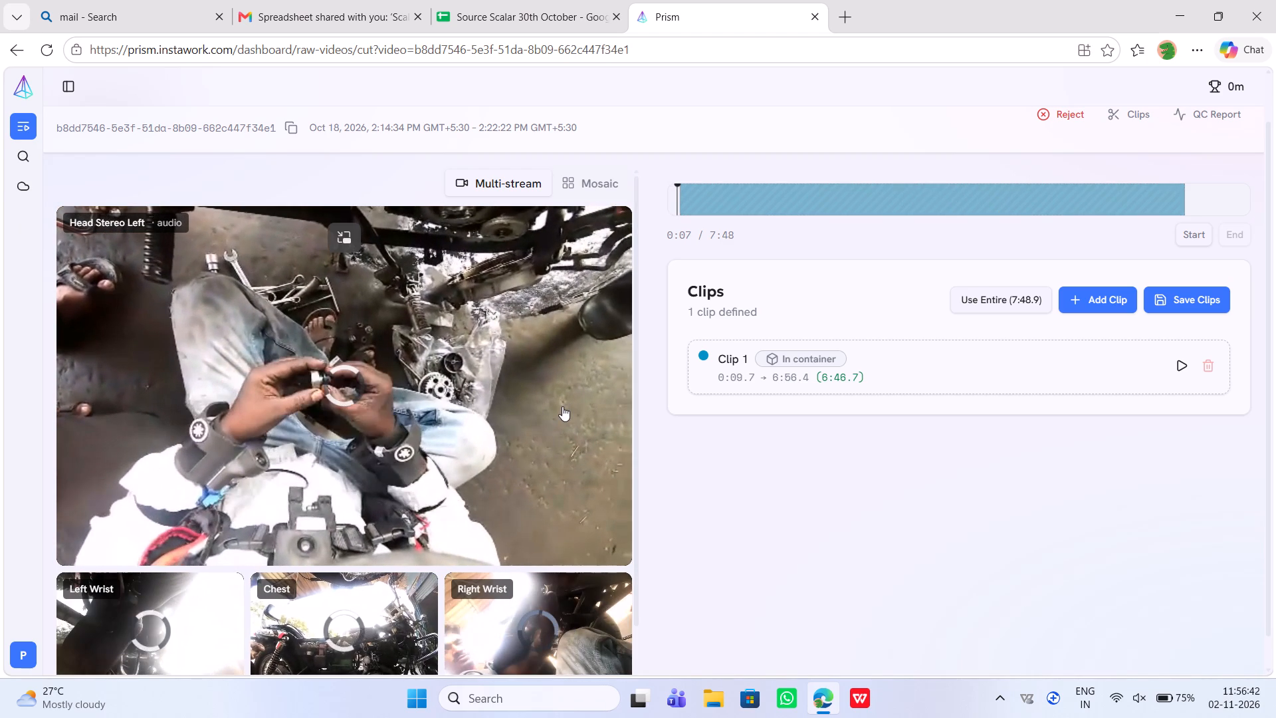
pyautogui.scroll(-1, 562, 406)
# Change the Segment of row 1216 in the Industrial sheet to Task not visible.
pyautogui.click(554, 23)
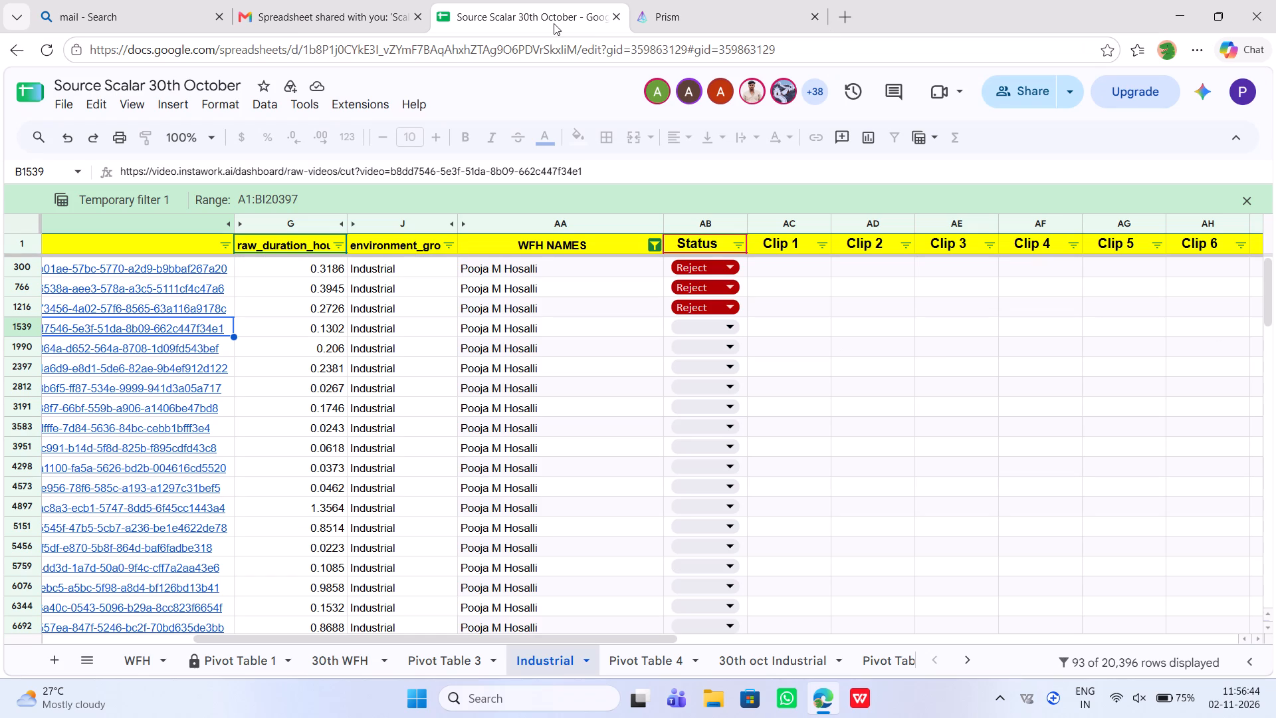
pyautogui.hscroll(-15, 938, 355)
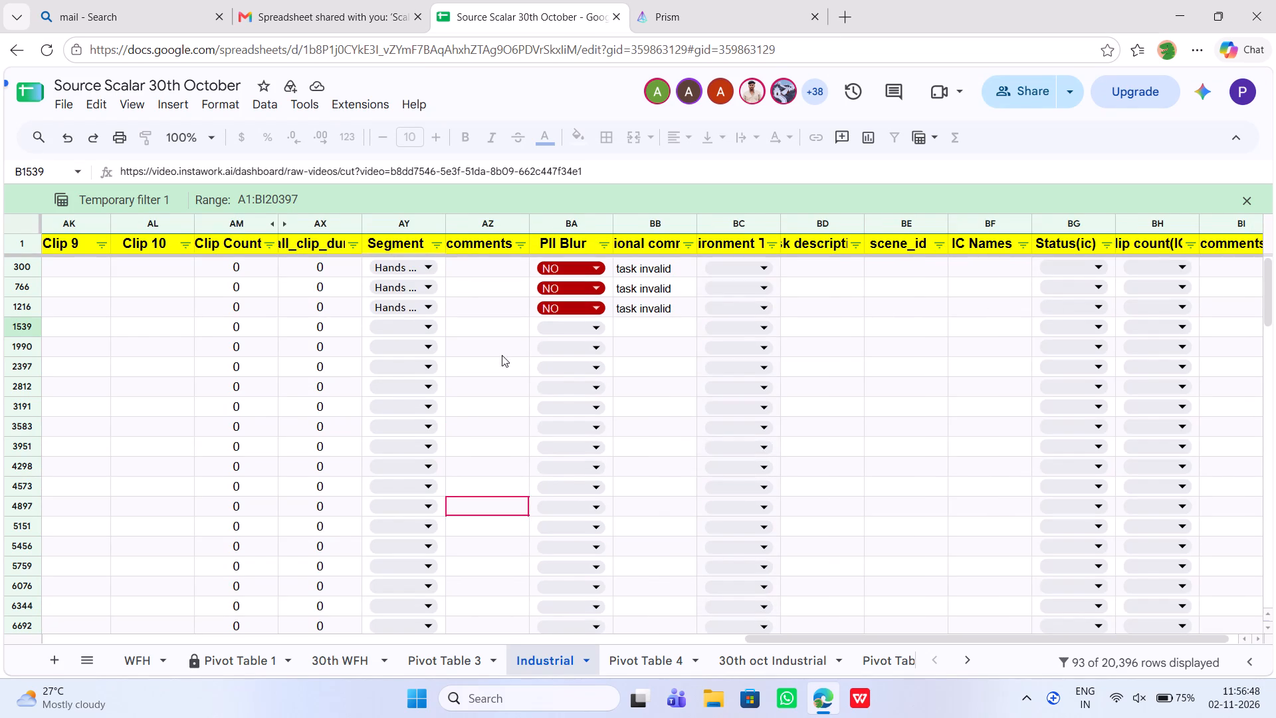
pyautogui.click(427, 303)
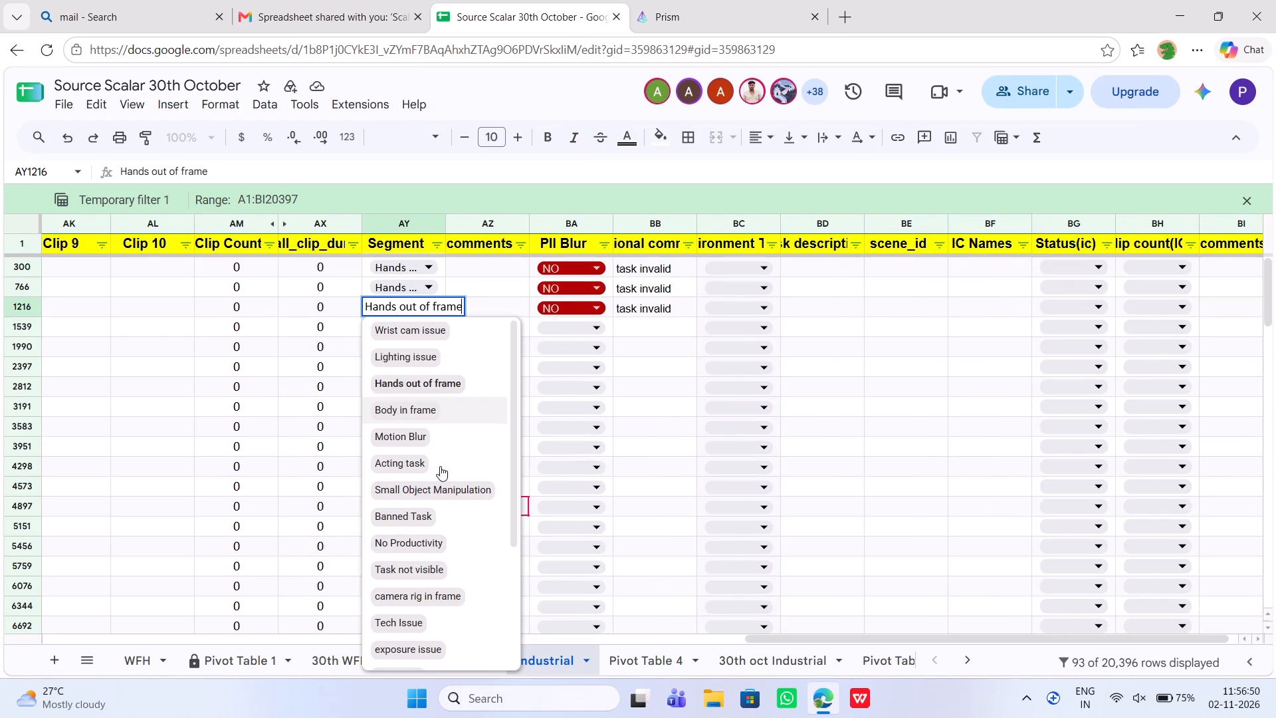
pyautogui.click(449, 562)
pyautogui.hscroll(7, 449, 562)
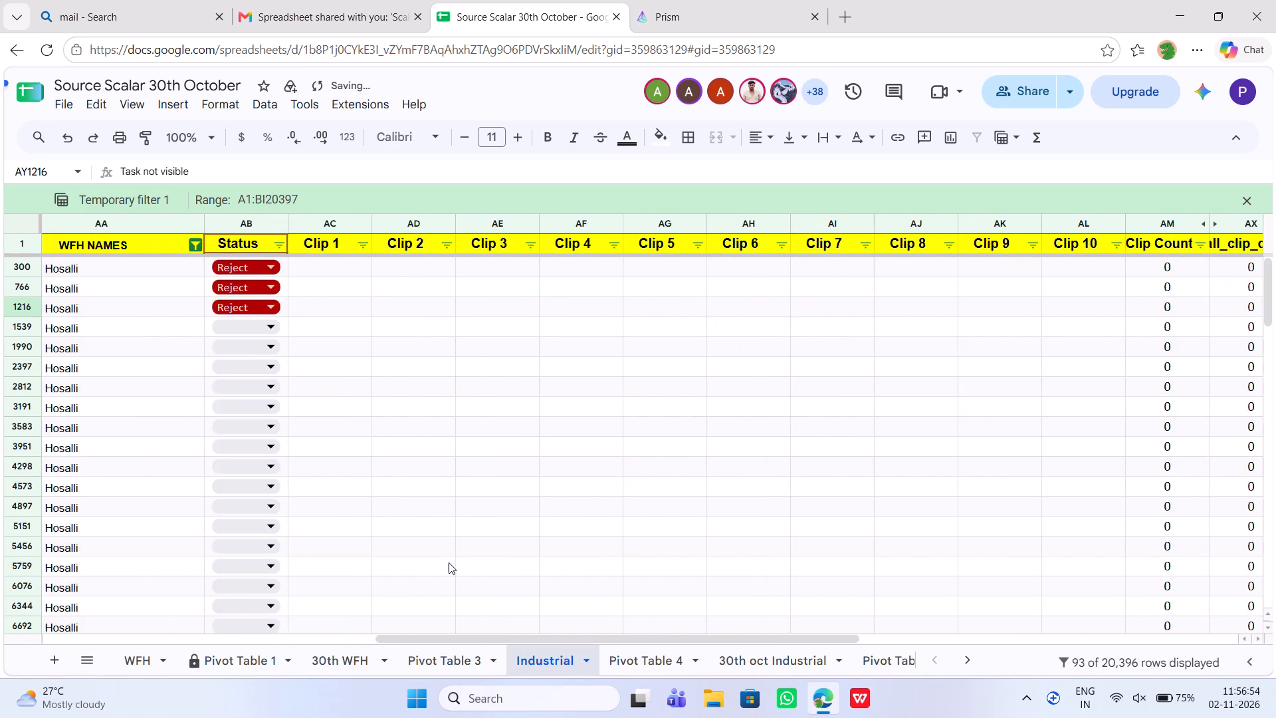
pyautogui.hscroll(1, 449, 562)
# Return to the row 1539 video in Prism and examine the later part of the recording through to its end.
pyautogui.click(675, 21)
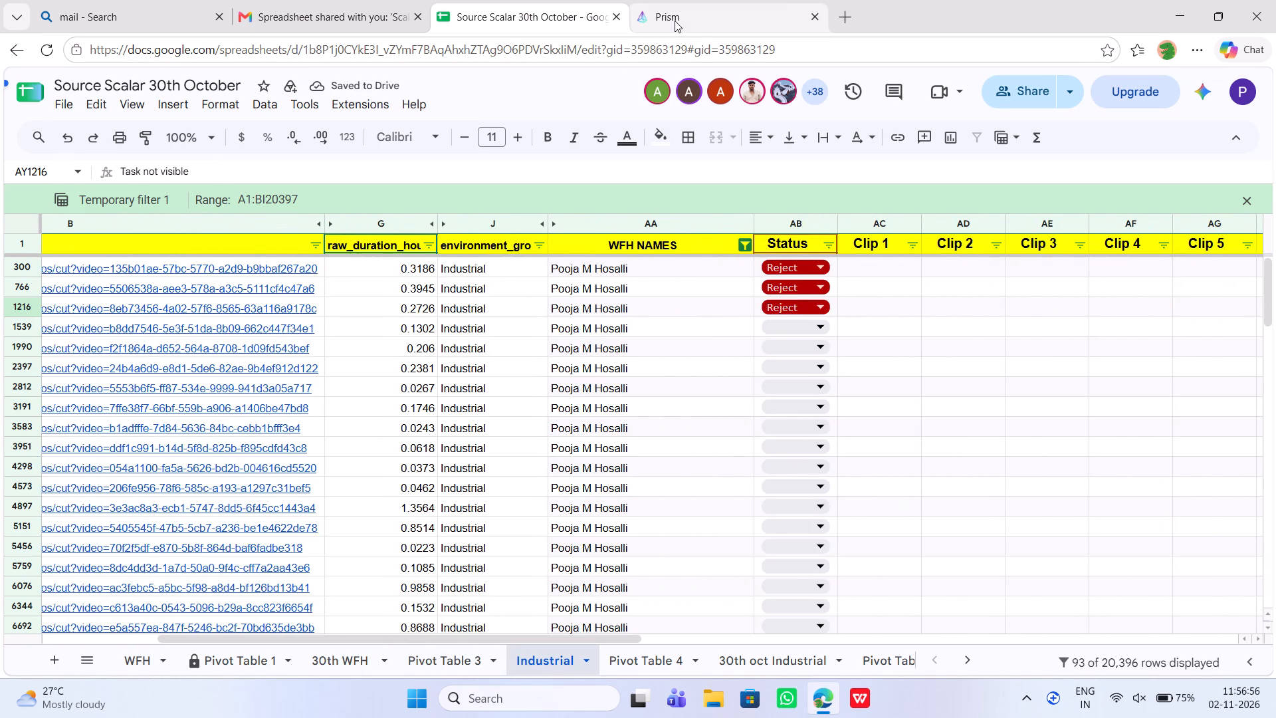
pyautogui.click(566, 346)
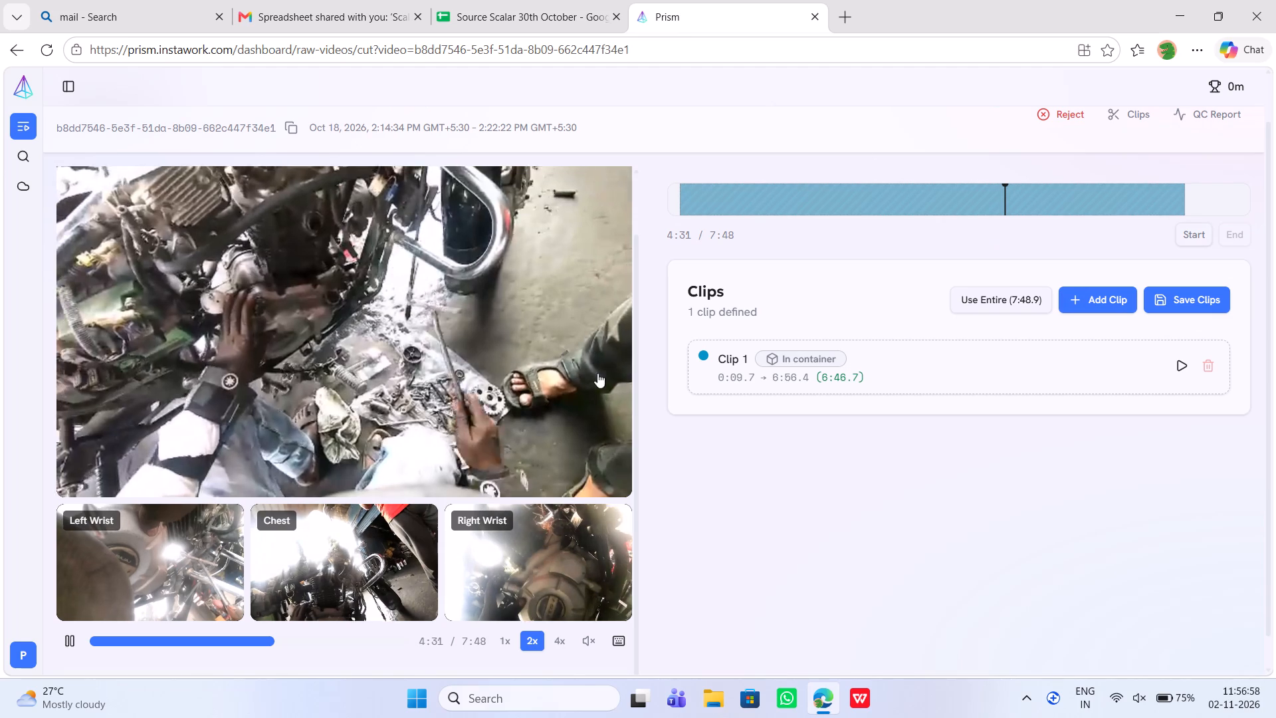
pyautogui.click(756, 511)
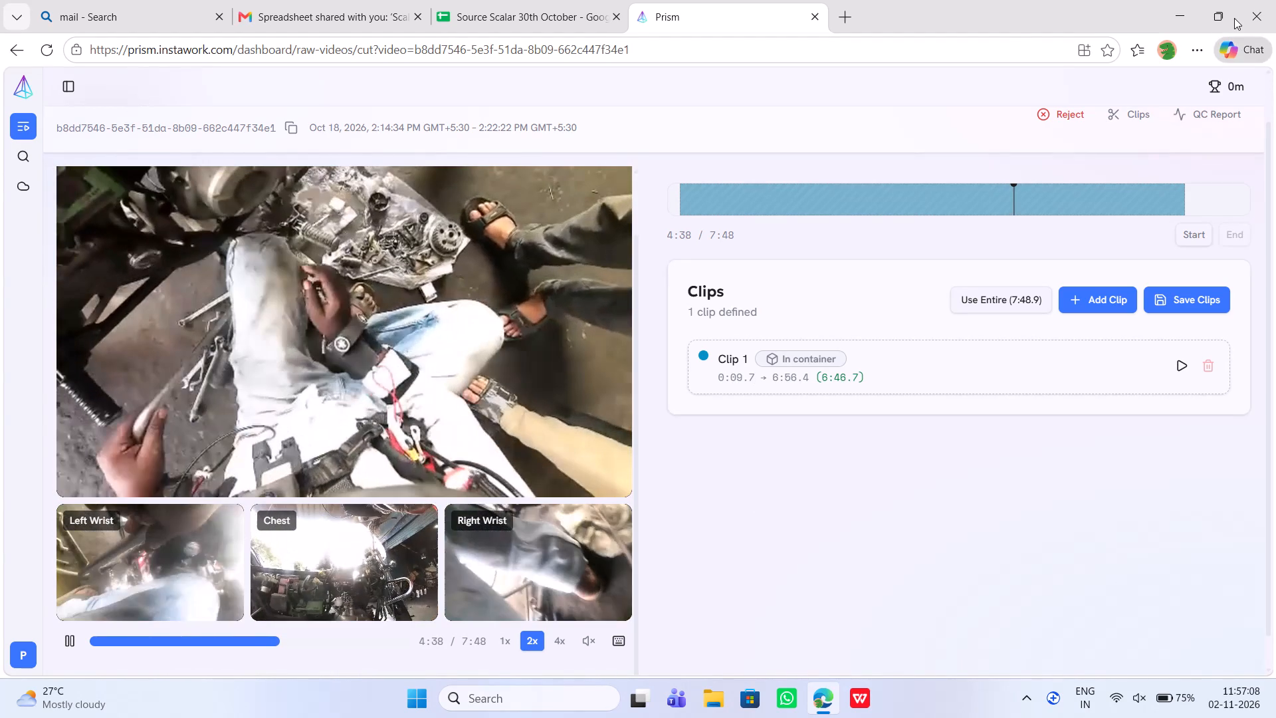
pyautogui.click(1155, 201)
pyautogui.click(1147, 249)
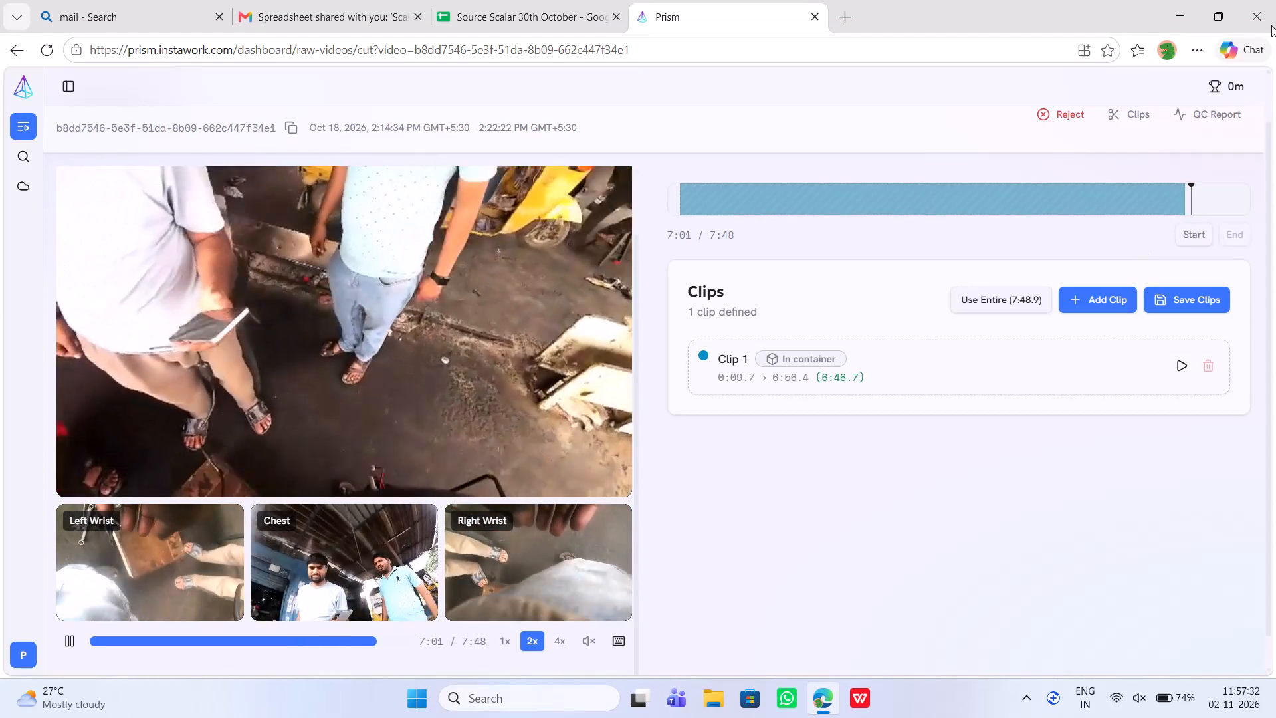
pyautogui.click(1239, 203)
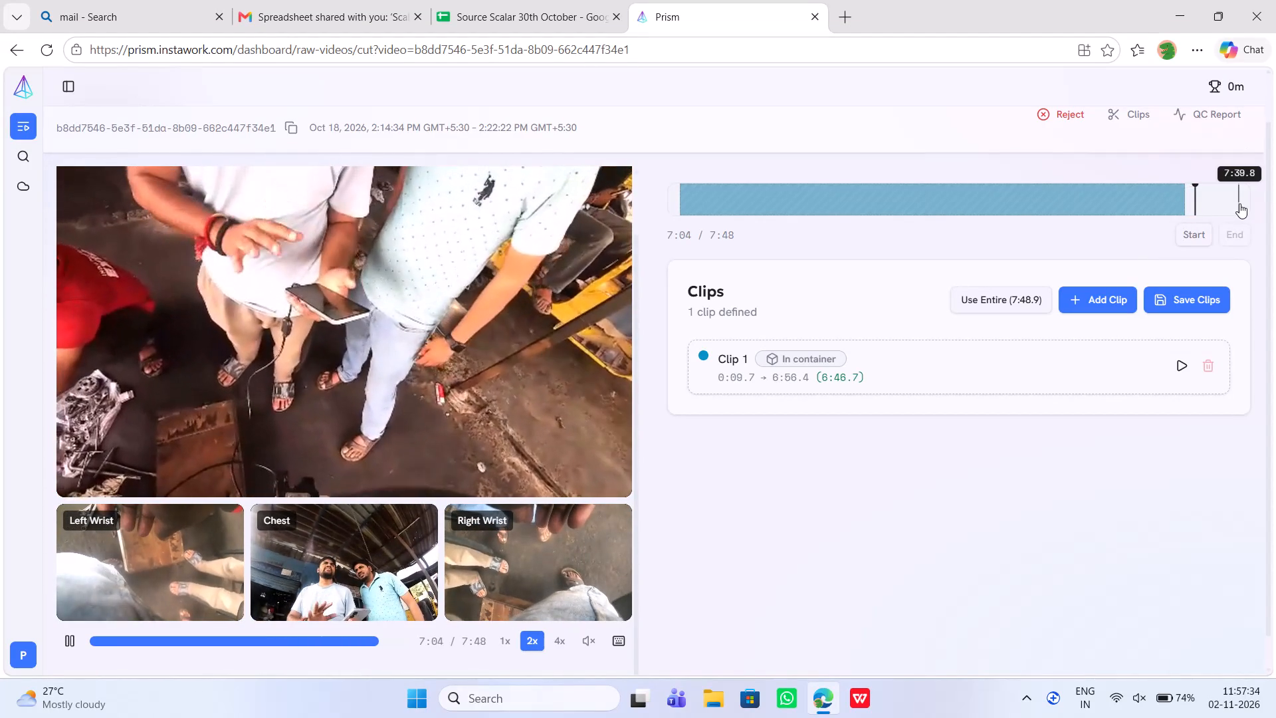
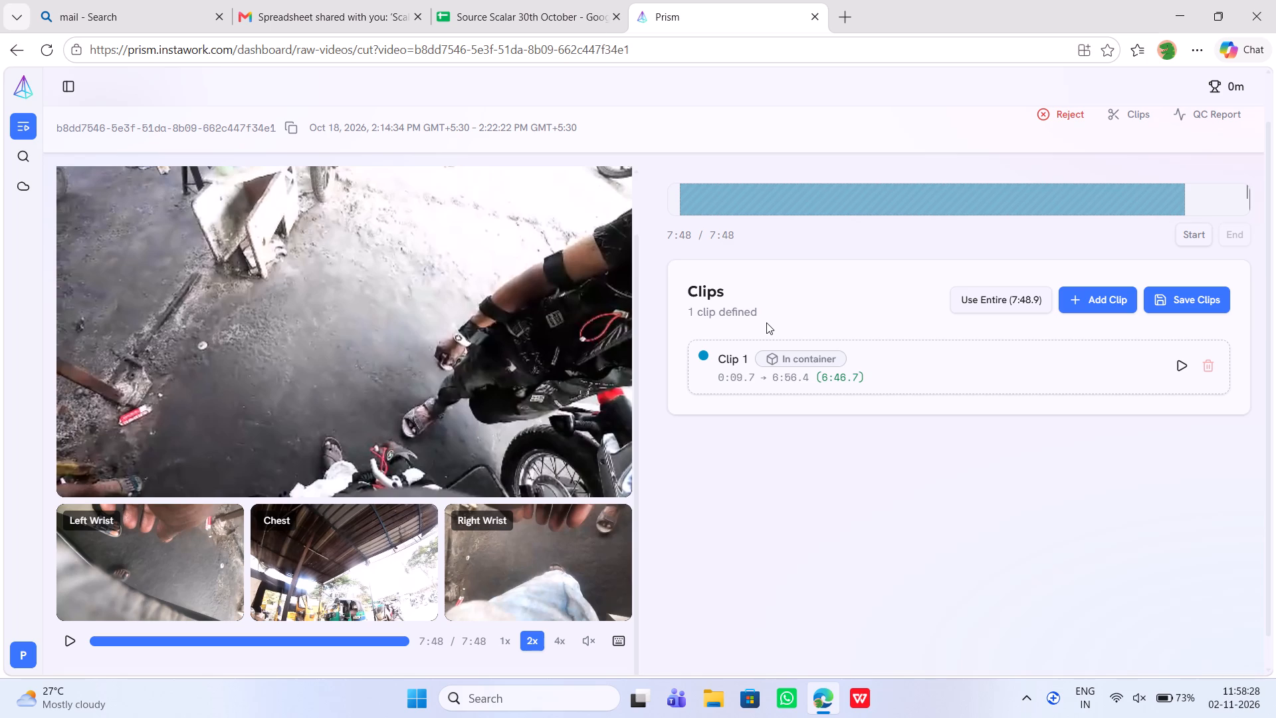
# Close the row 1539 video and mark that row in the Industrial sheet as Reject with the Segment No Productivity.
pyautogui.click(815, 20)
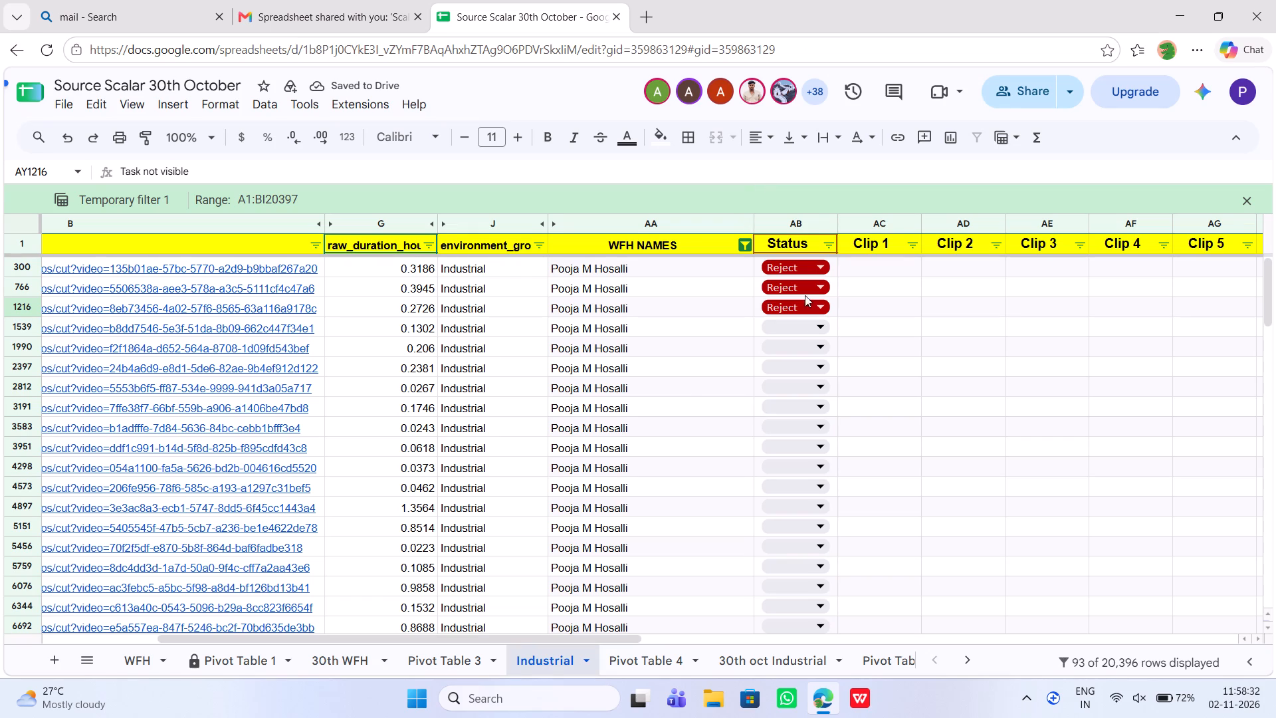
pyautogui.click(817, 328)
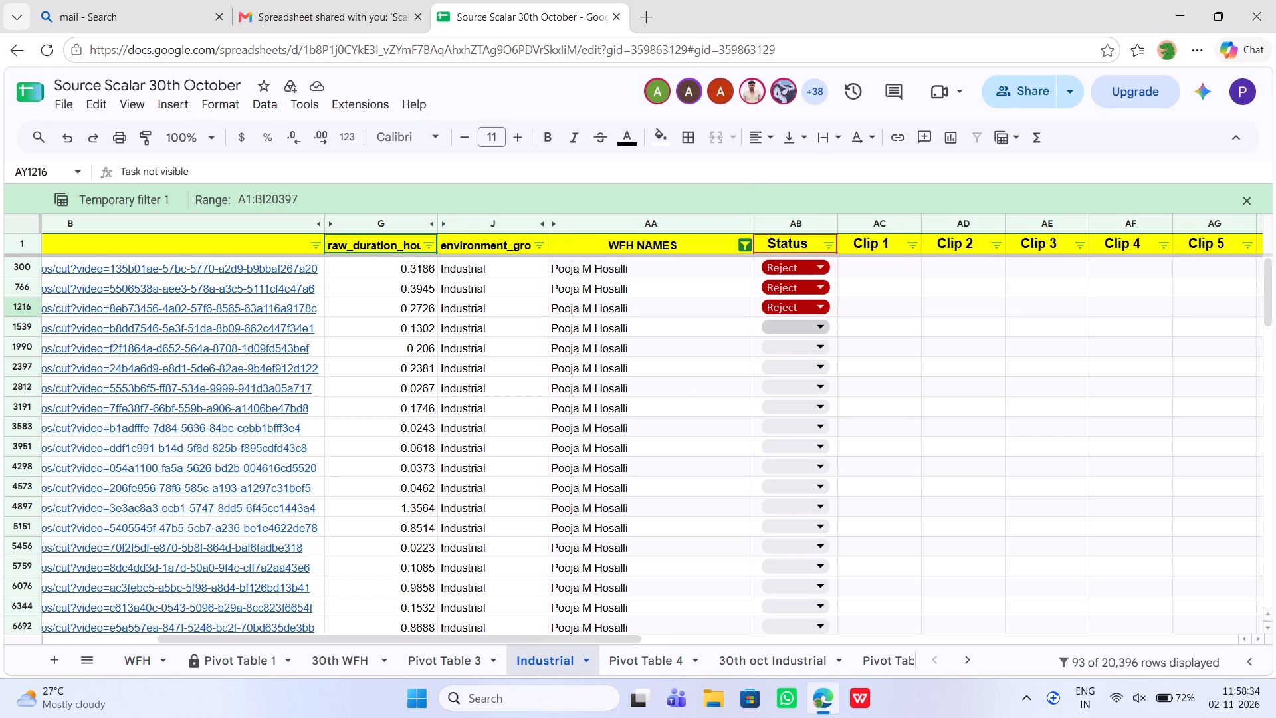
pyautogui.click(844, 402)
pyautogui.hscroll(-5, 844, 402)
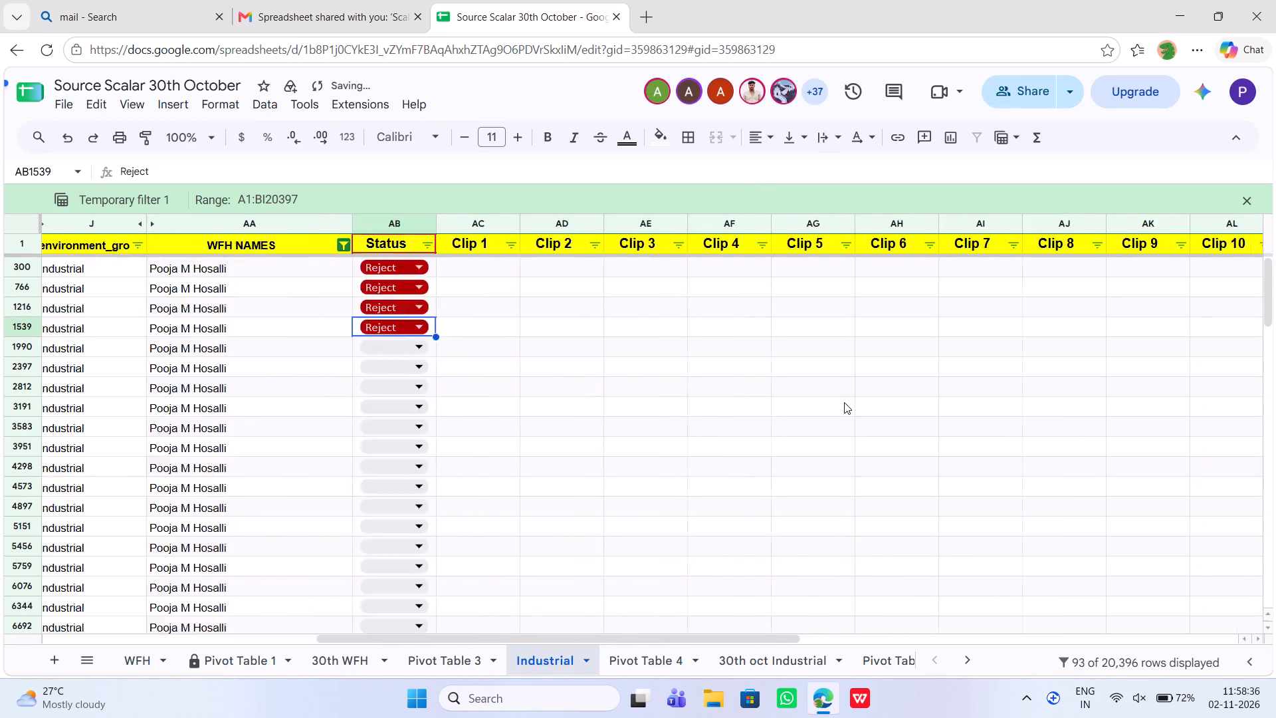
pyautogui.click(976, 328)
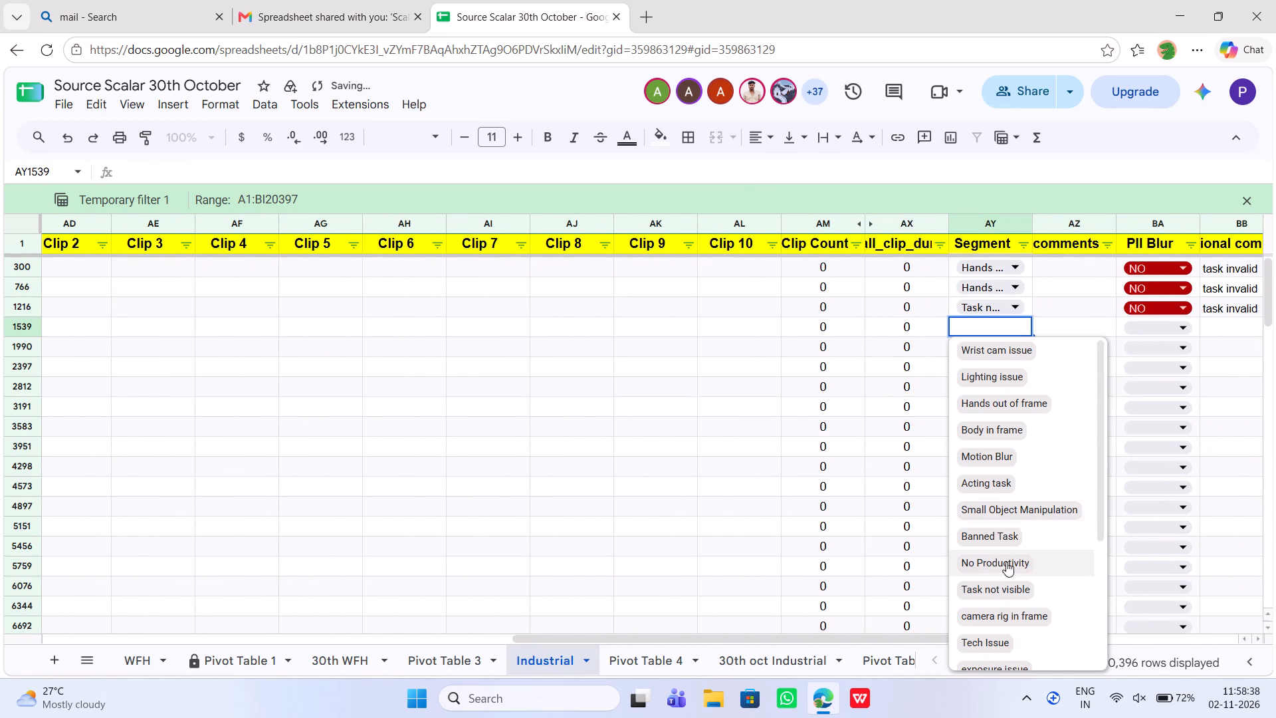
pyautogui.click(1011, 561)
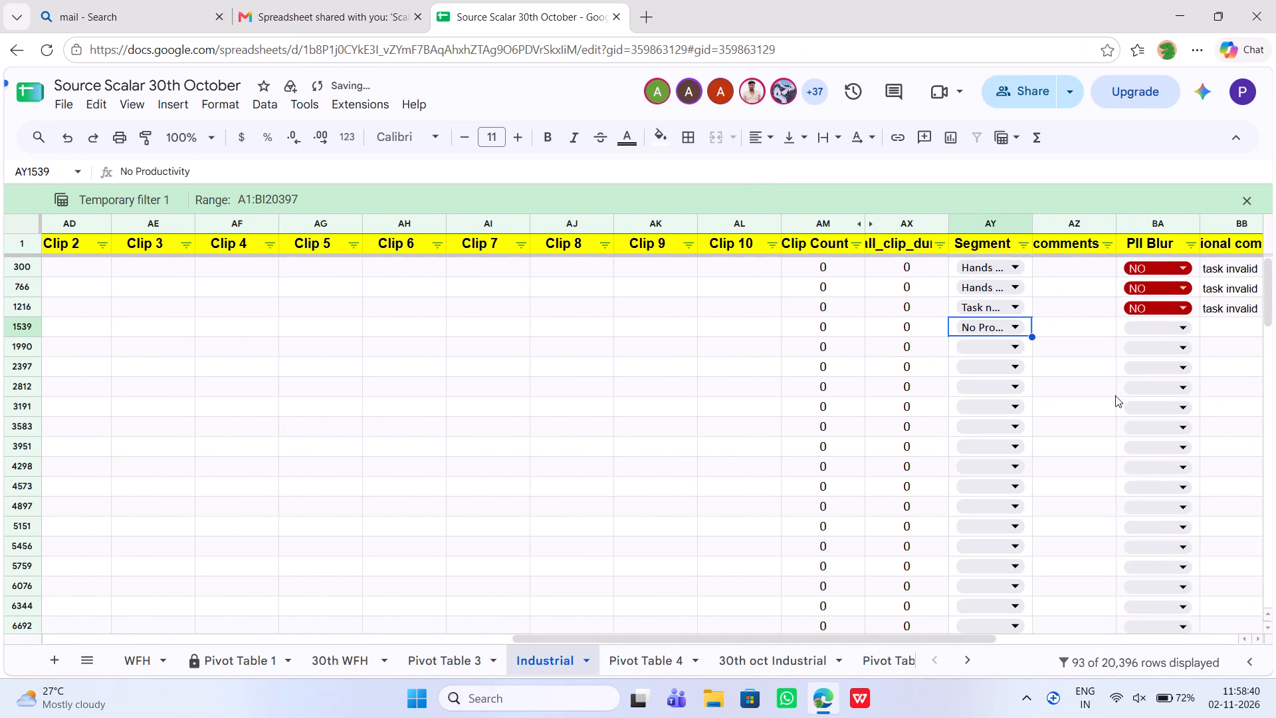
# Set PII Blur to NO for row 1539 and add the comment "task invalid" in the column beside it.
pyautogui.moveTo(1144, 328); pyautogui.dragTo(1156, 368)
pyautogui.click(1156, 368)
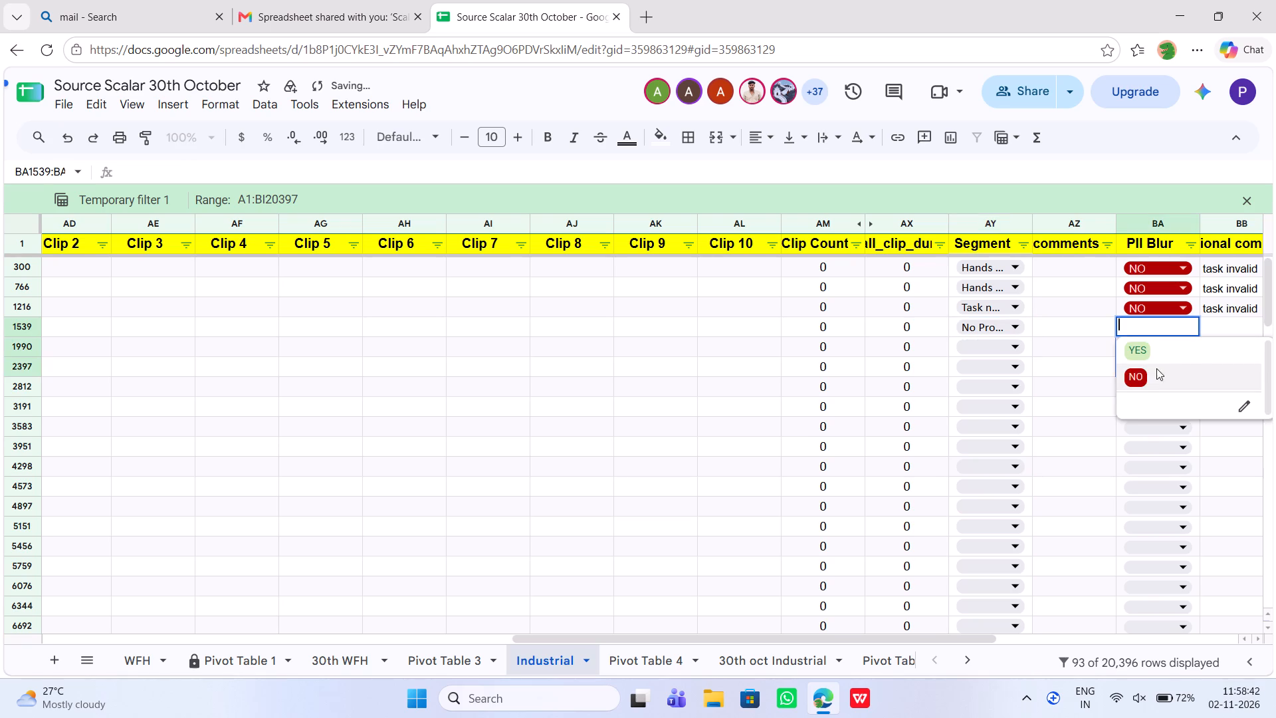
pyautogui.click(1221, 317)
pyautogui.click(1225, 327)
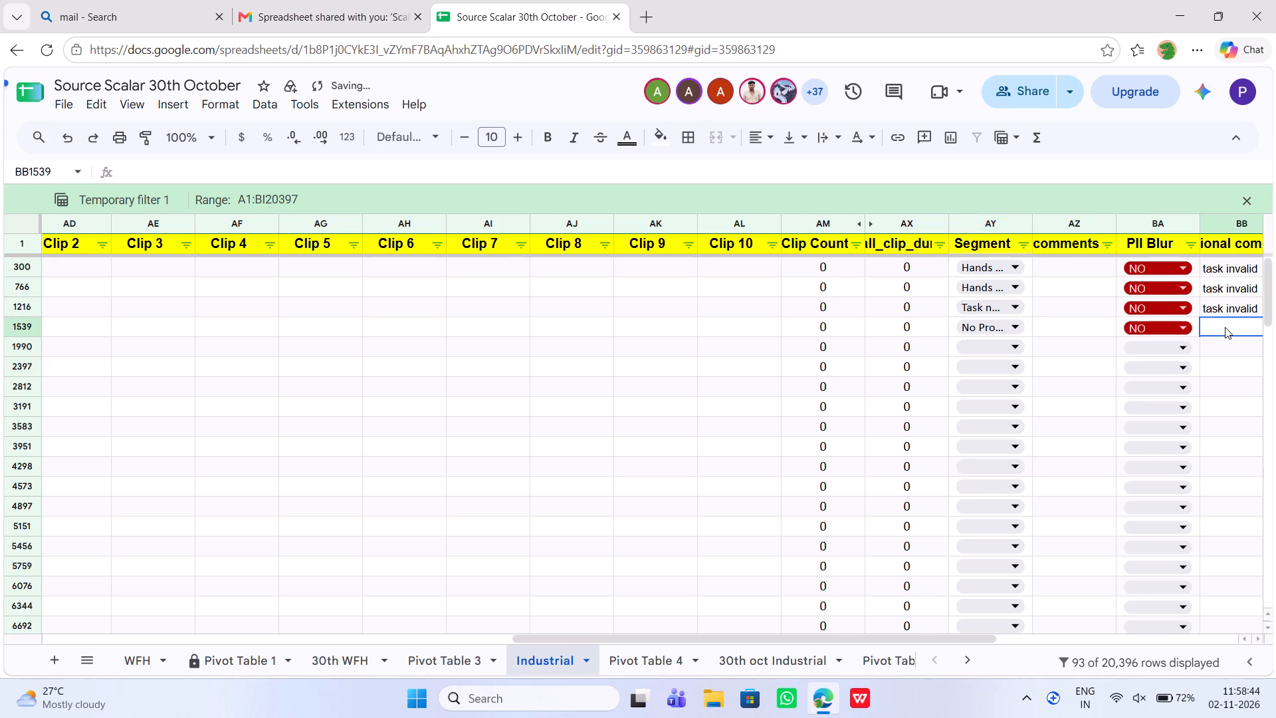
pyautogui.hotkey('ctrl', 'v')
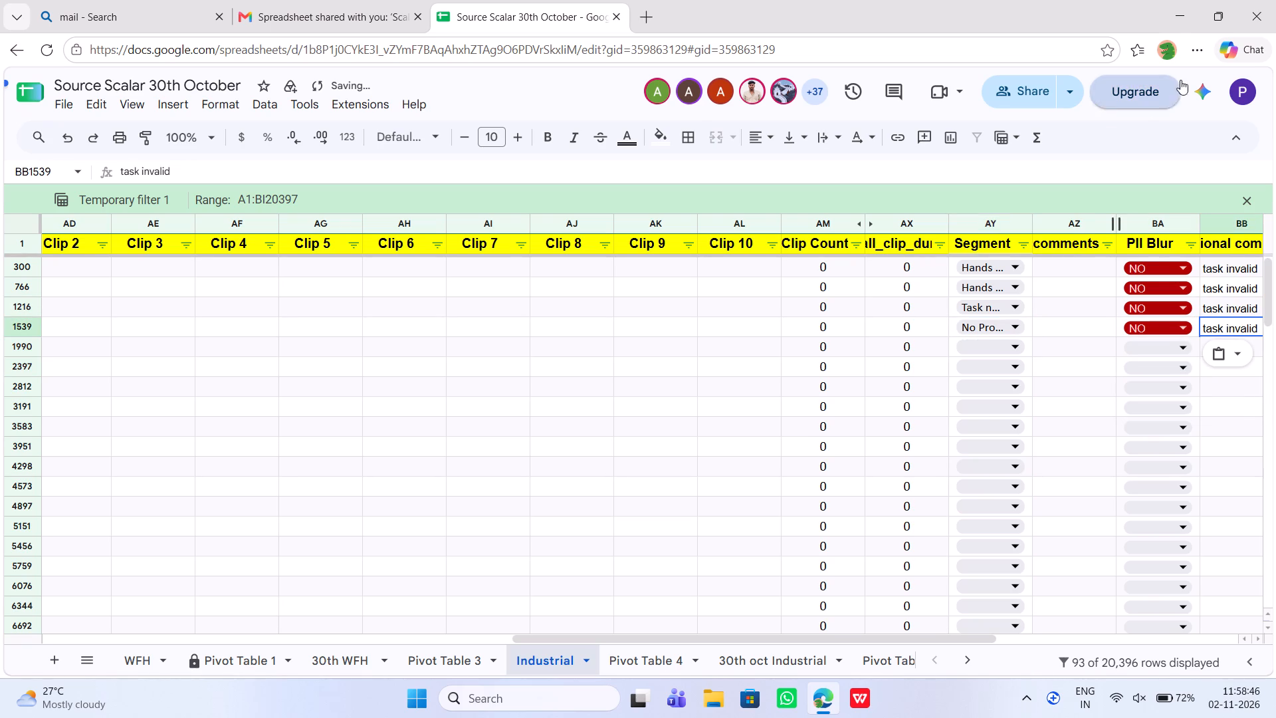
# Minimize the browser and launch the Kuro app from the desktop.
pyautogui.click(1174, 25)
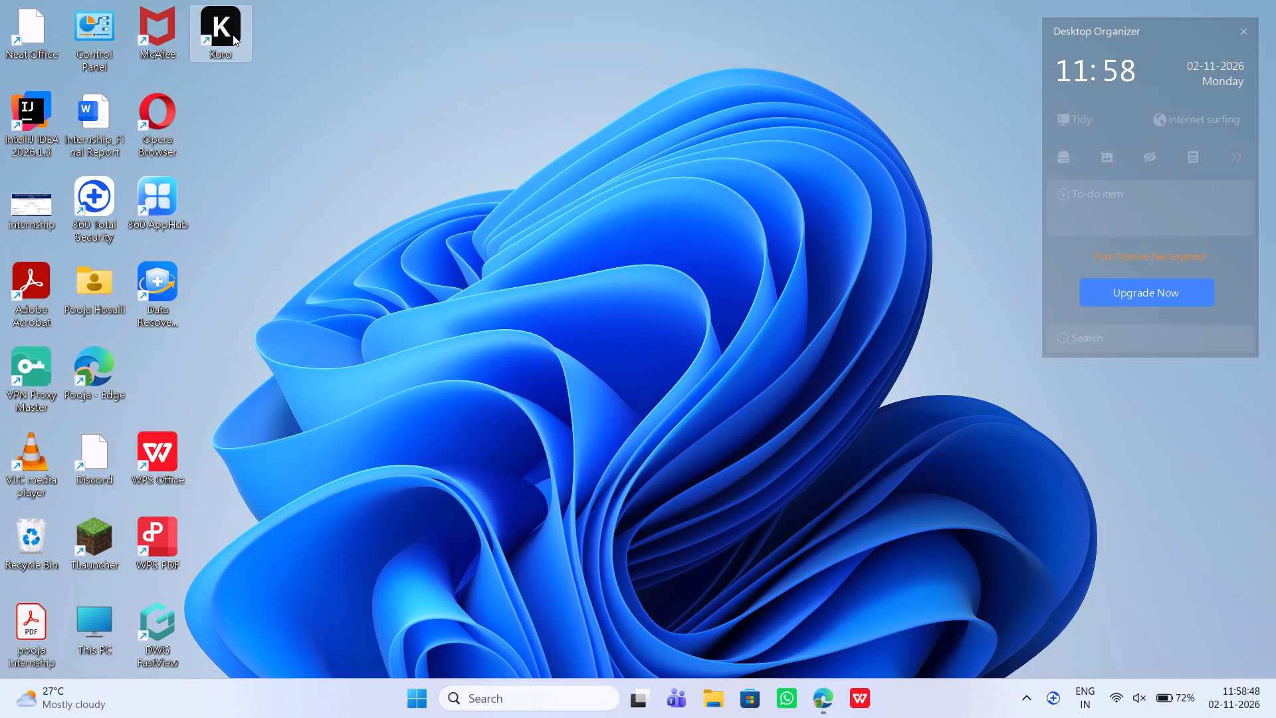
pyautogui.doubleClick(233, 35)
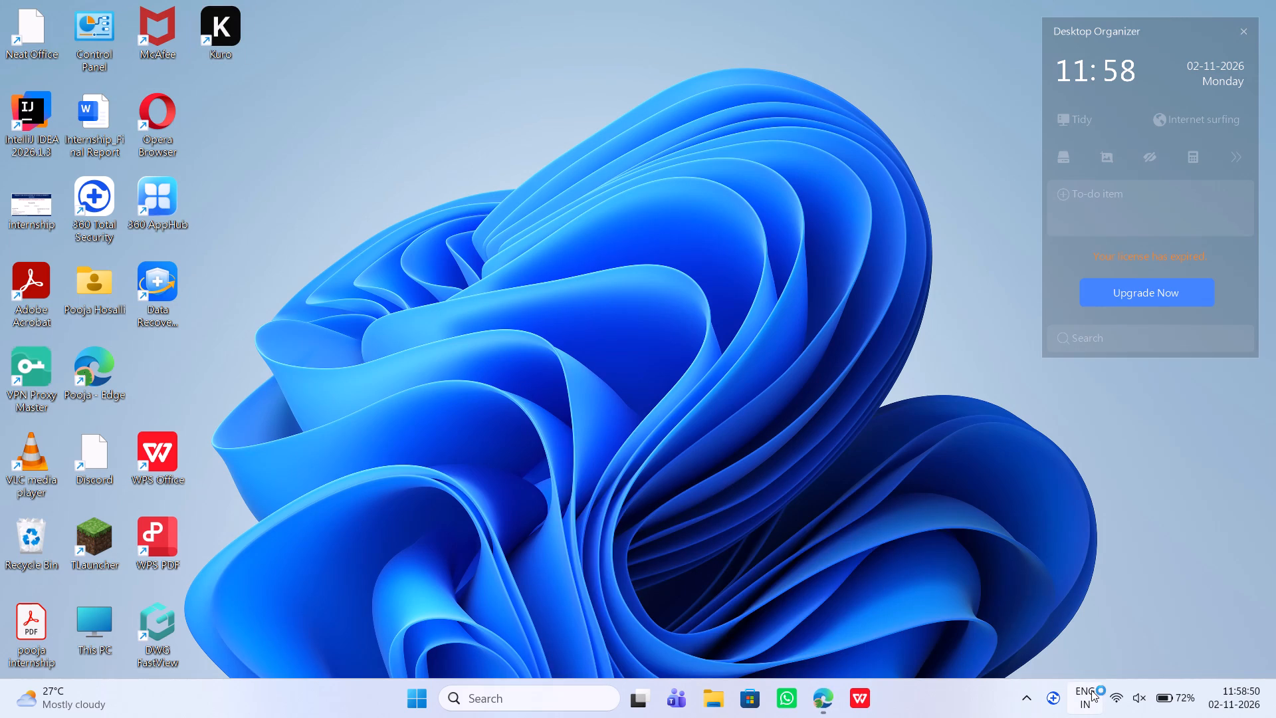
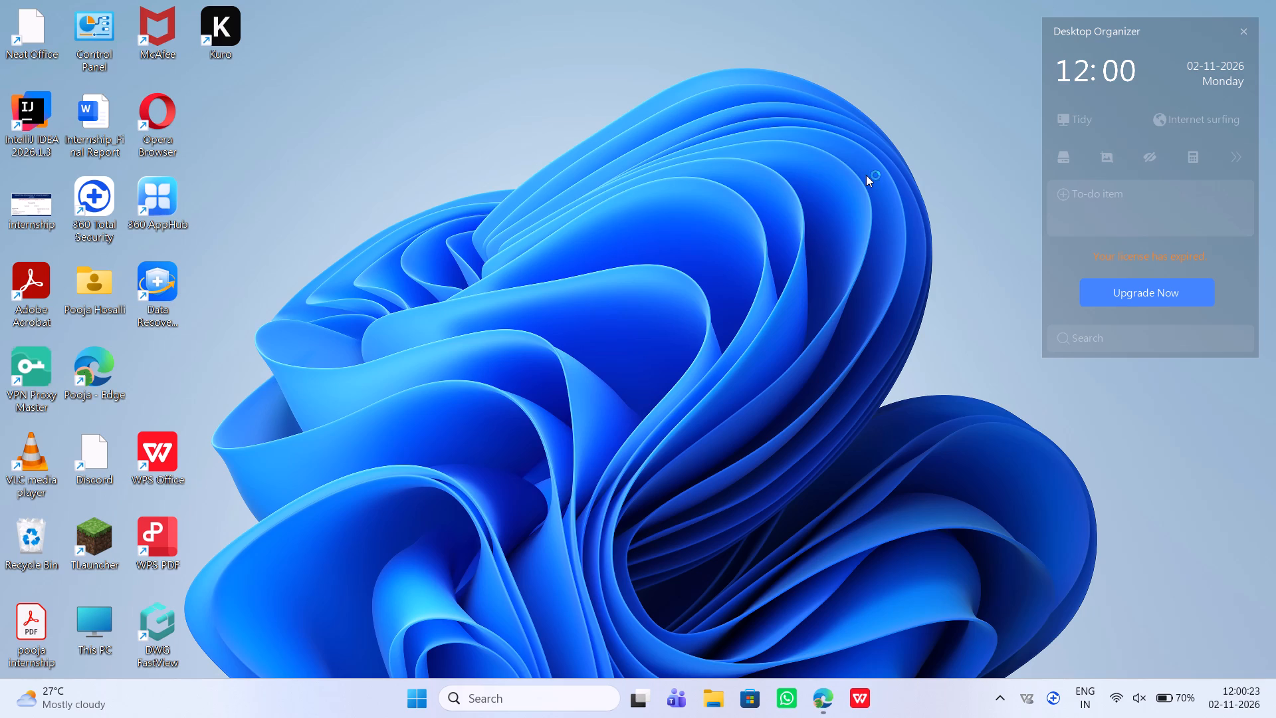
# Return to the Industrial sheet in Microsoft Edge and open the raw video link of row 1990.
pyautogui.click(824, 694)
pyautogui.hscroll(3, 736, 359)
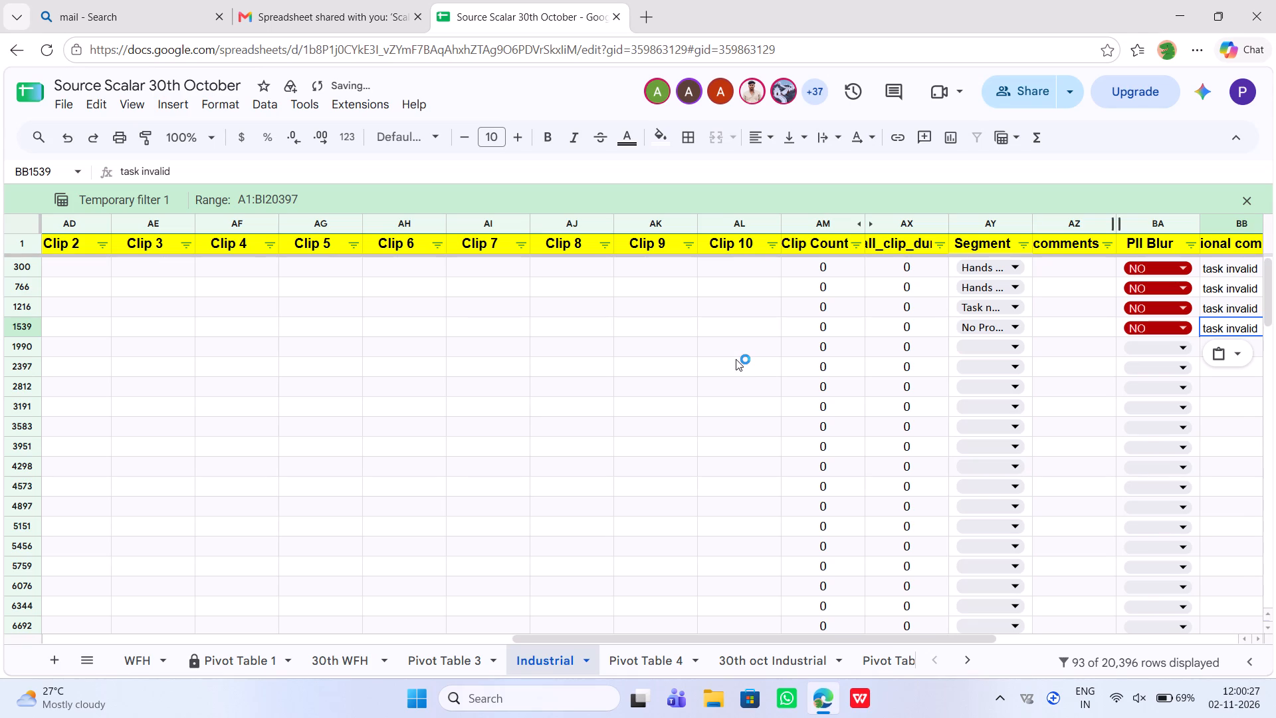
pyautogui.hscroll(8, 736, 359)
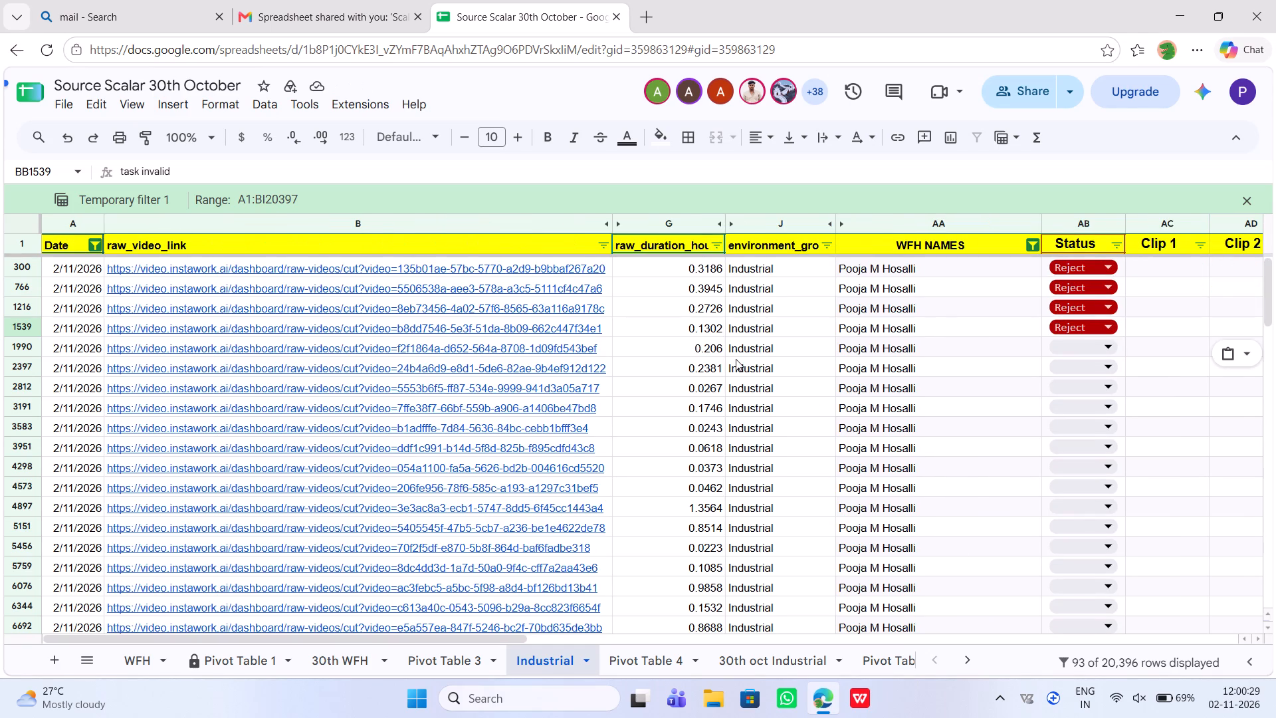
pyautogui.hscroll(1, 736, 359)
pyautogui.hscroll(-3, 736, 359)
pyautogui.hscroll(-4, 893, 439)
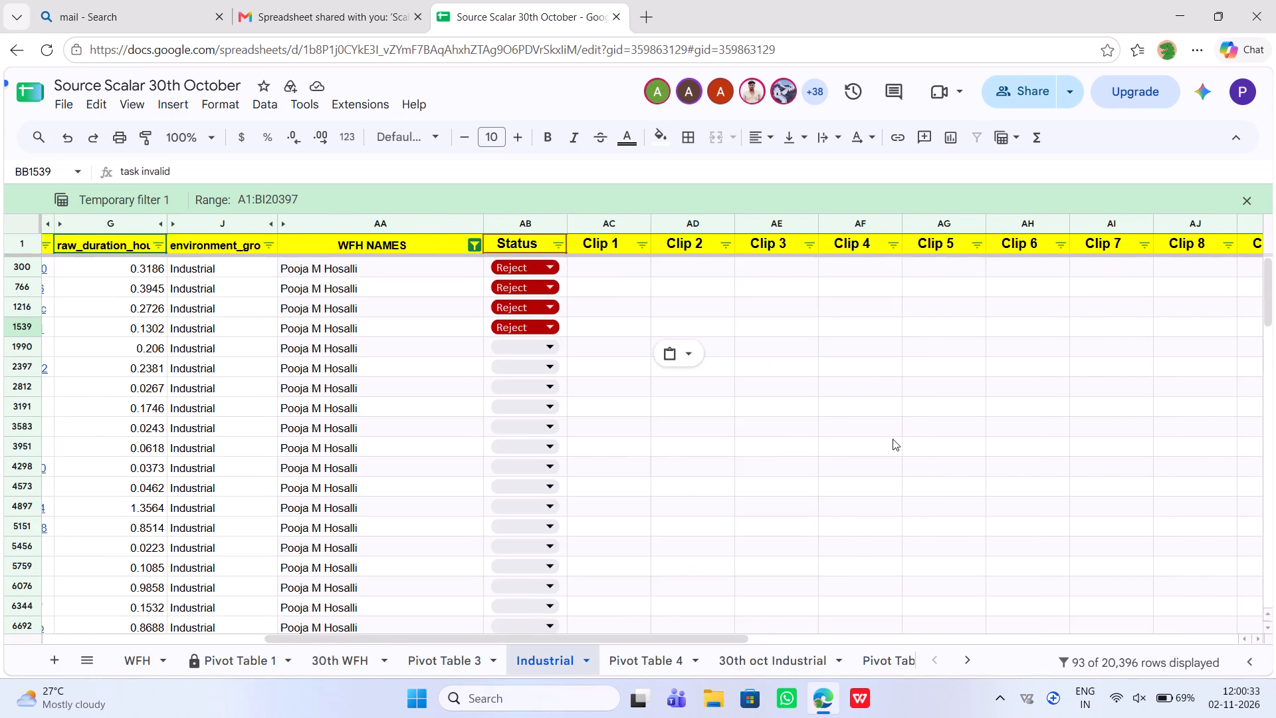
pyautogui.hscroll(-1, 893, 439)
pyautogui.hscroll(3, 893, 439)
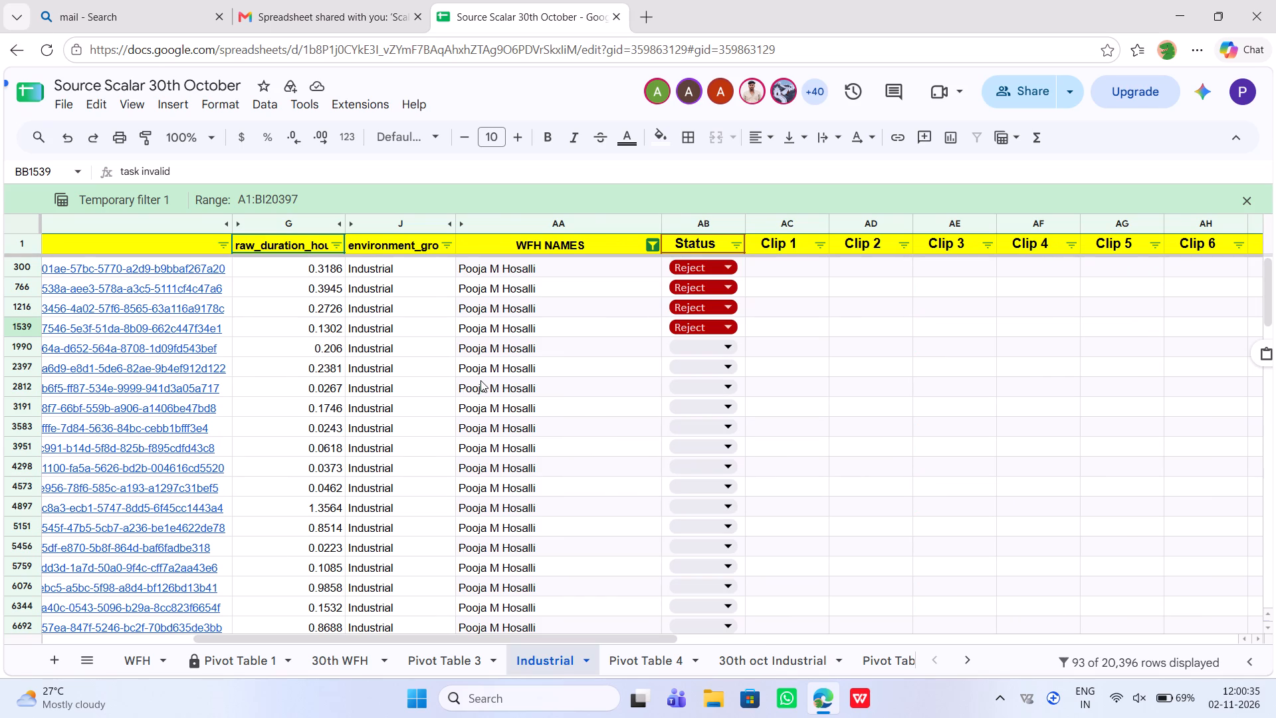
pyautogui.click(213, 349)
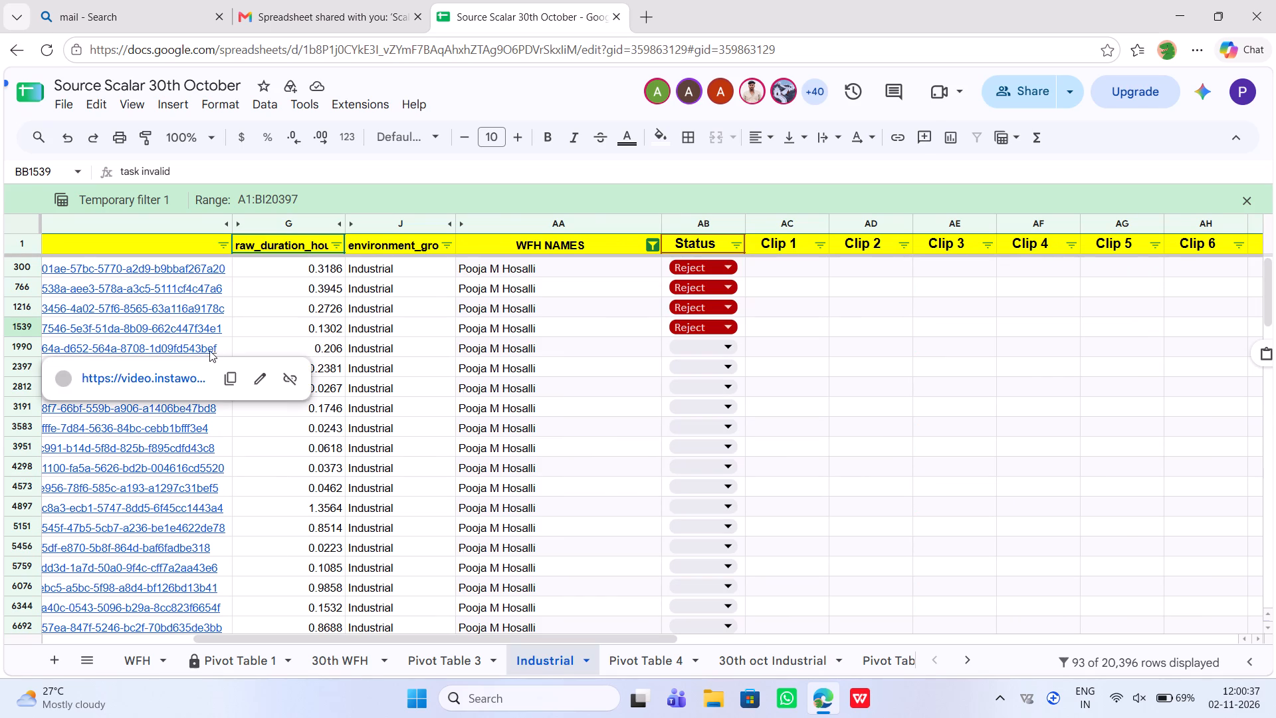
pyautogui.click(182, 378)
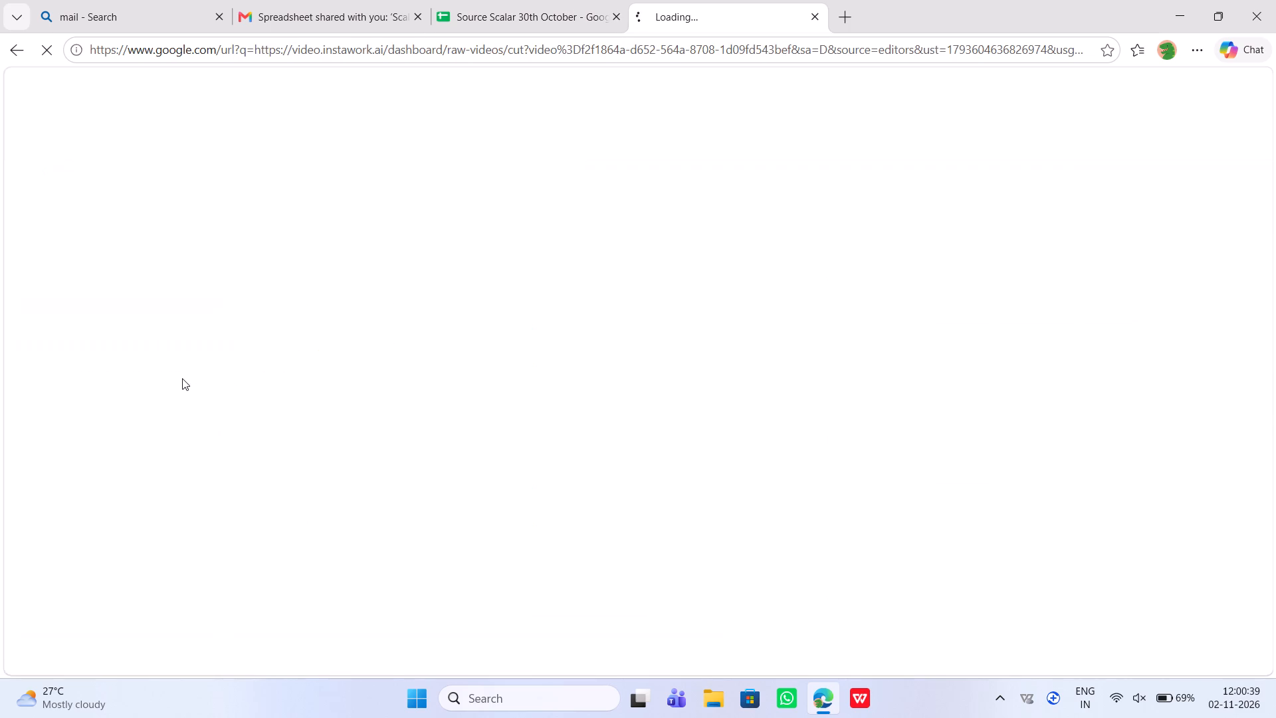
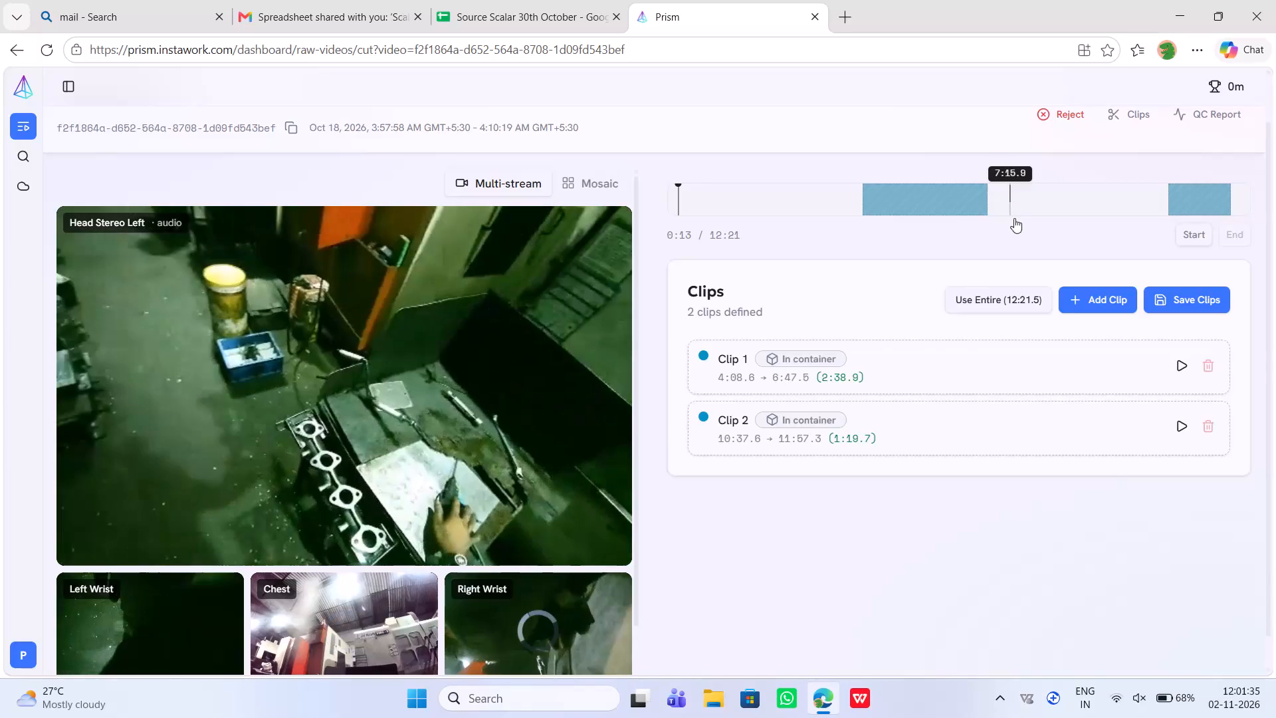
# Check the row 1990 video at several points between and after its two clips, from about 7:19 through the end.
pyautogui.click(1020, 241)
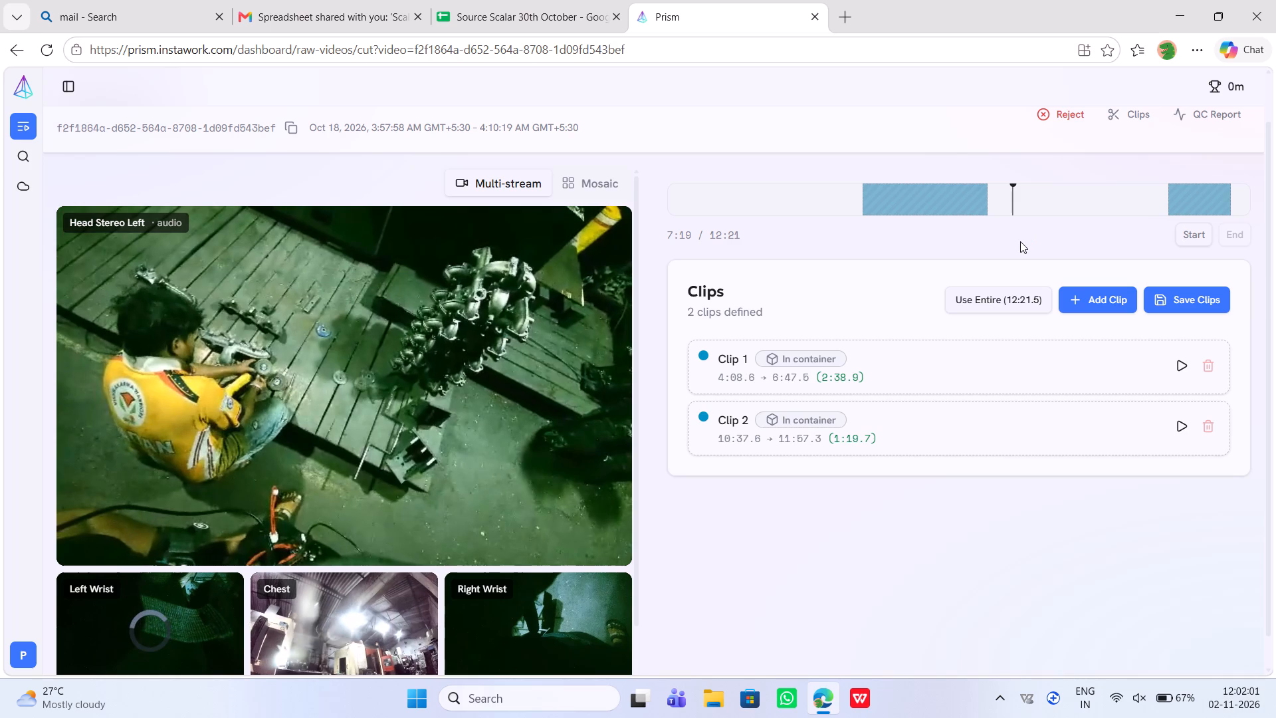
pyautogui.click(1127, 198)
pyautogui.click(1143, 235)
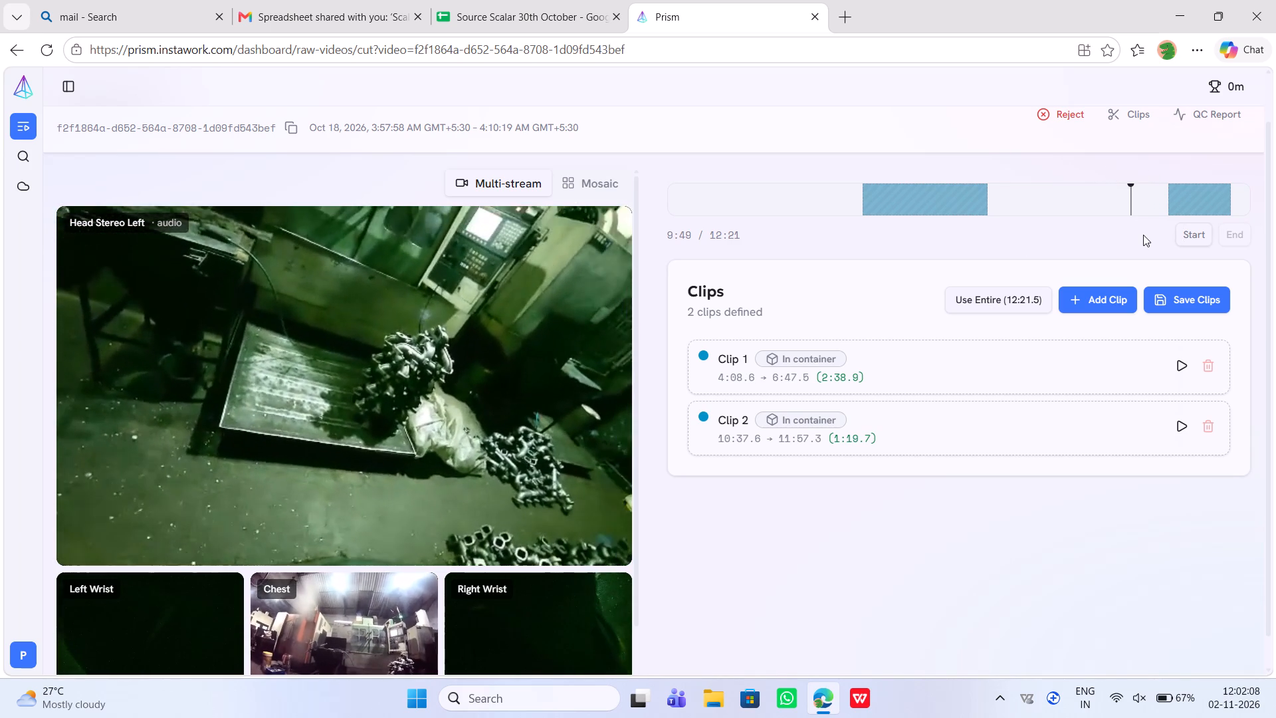
pyautogui.click(1162, 202)
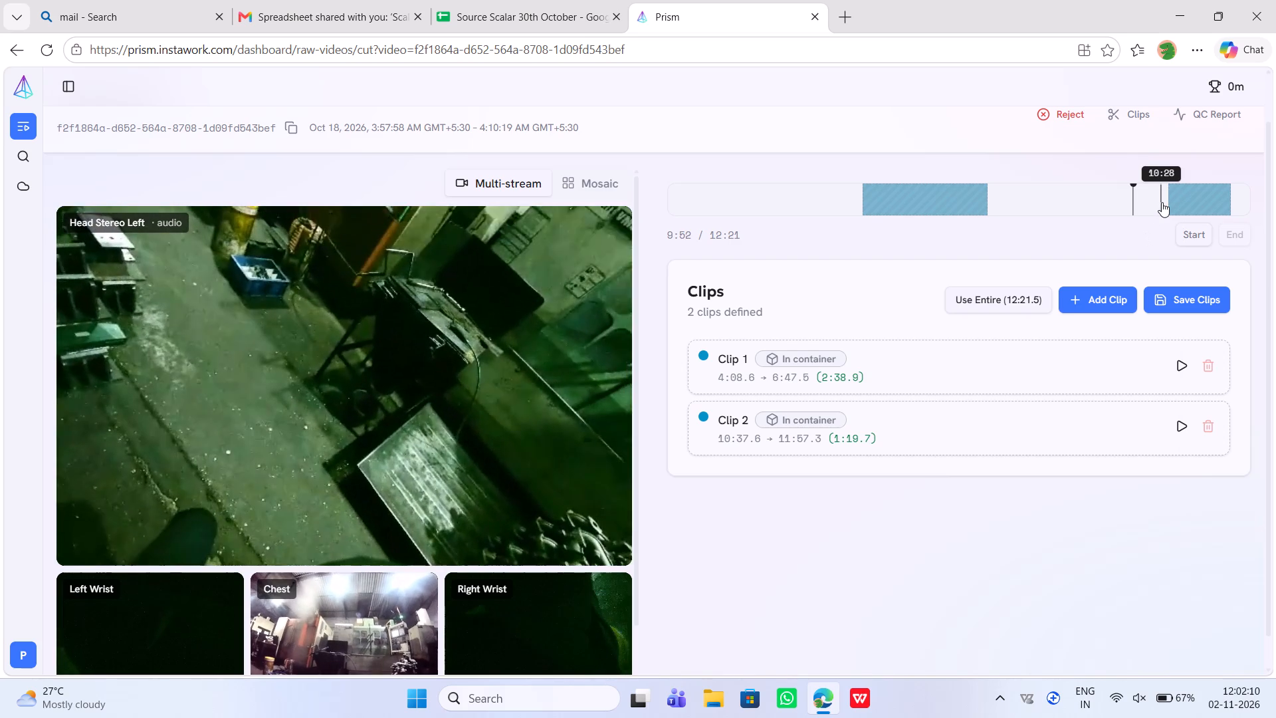
pyautogui.click(1166, 233)
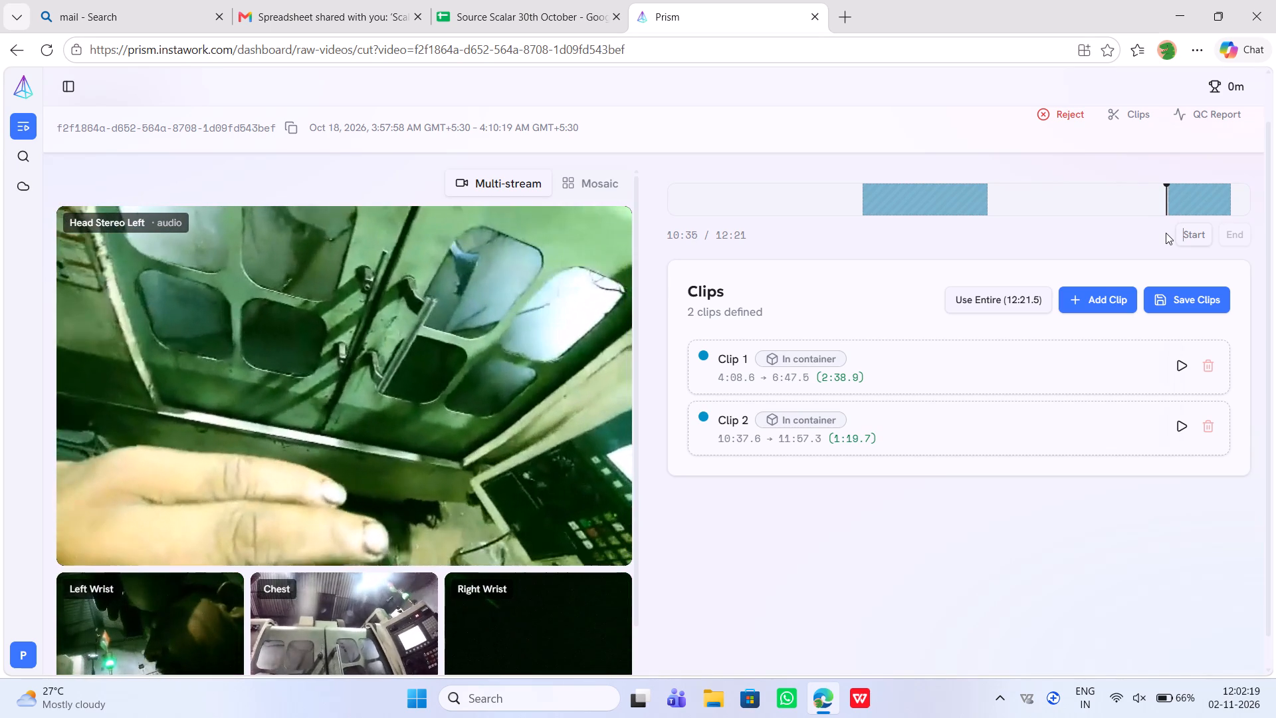
pyautogui.click(1245, 210)
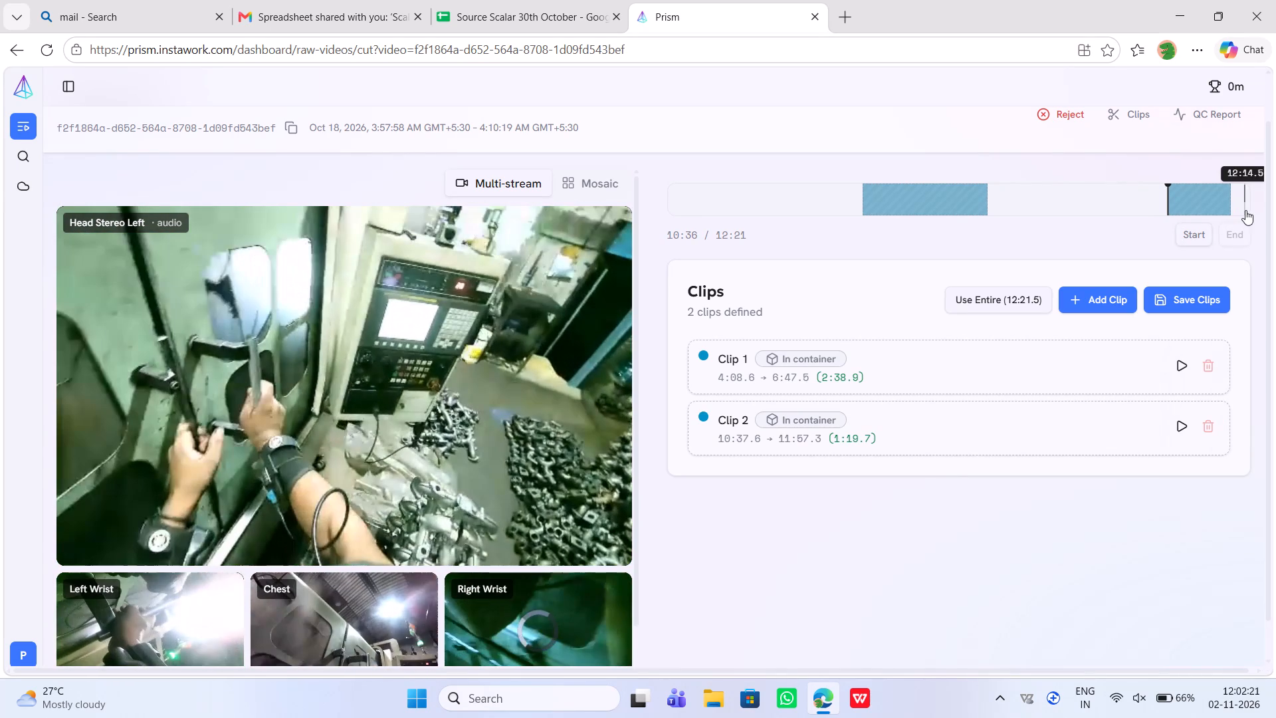
# Return to the Industrial sheet and set the Status of row 1990 to Reject.
pyautogui.click(552, 21)
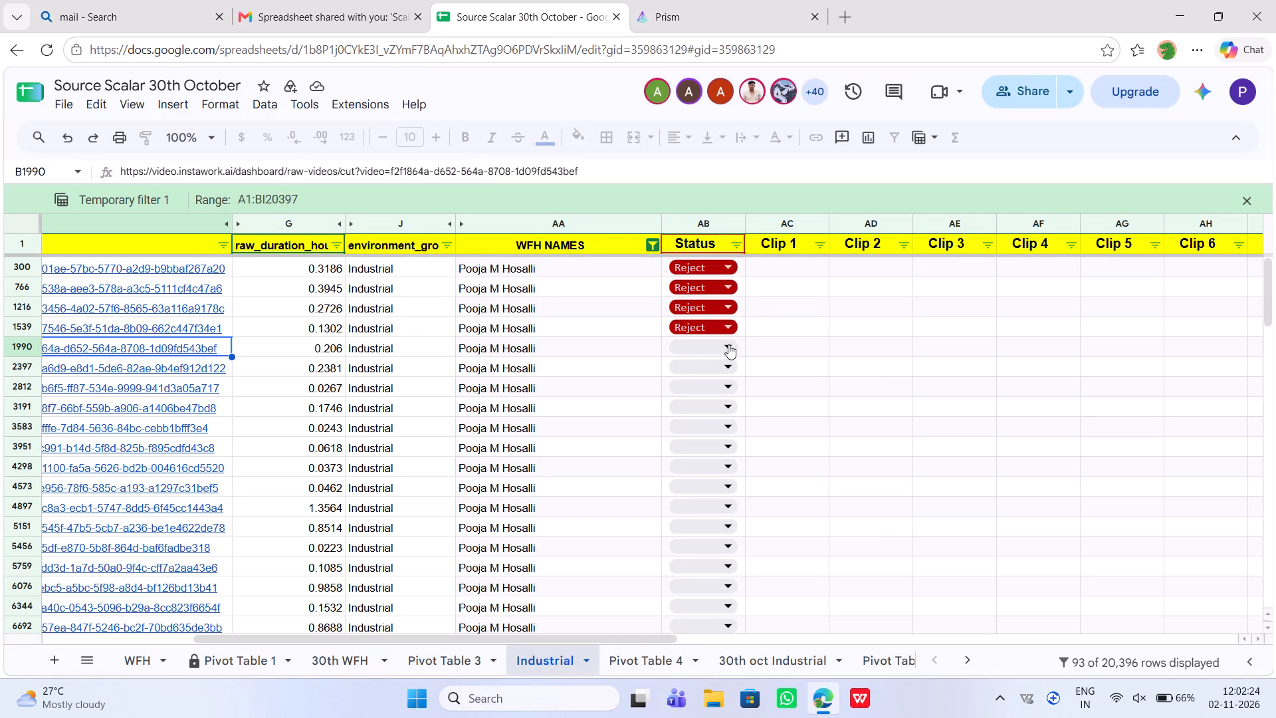
pyautogui.click(726, 346)
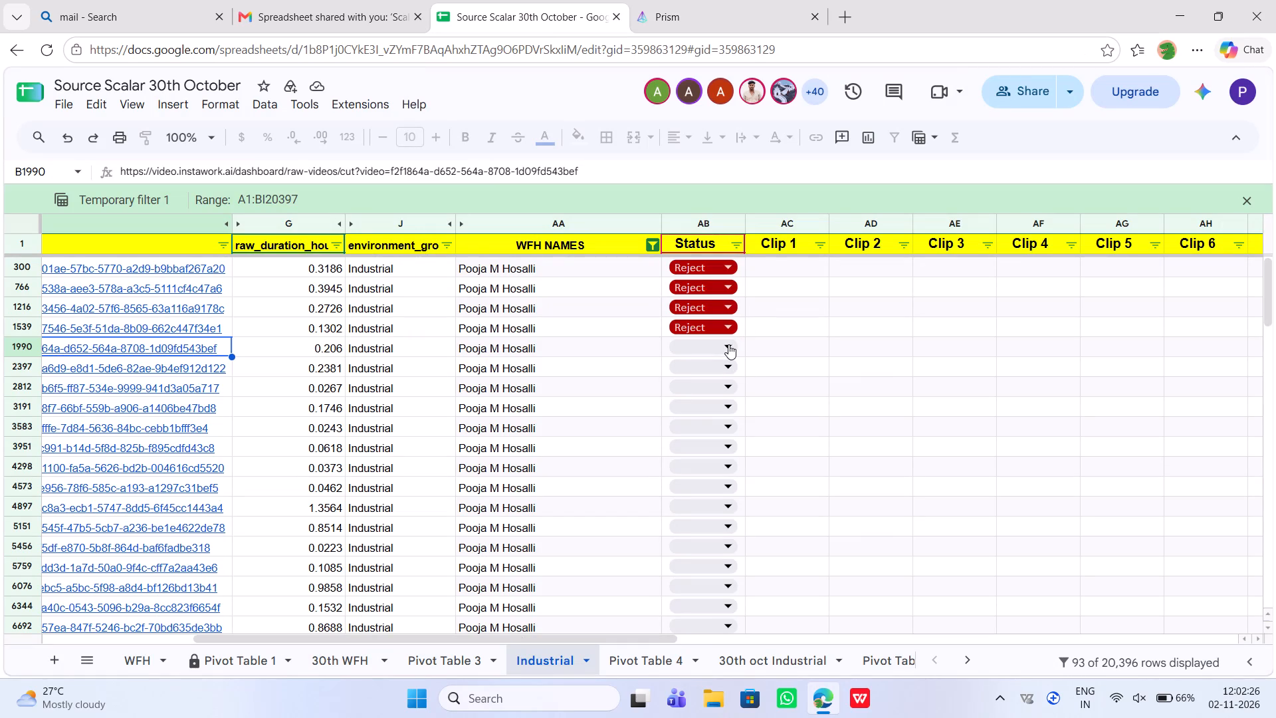
pyautogui.click(728, 344)
pyautogui.click(728, 344)
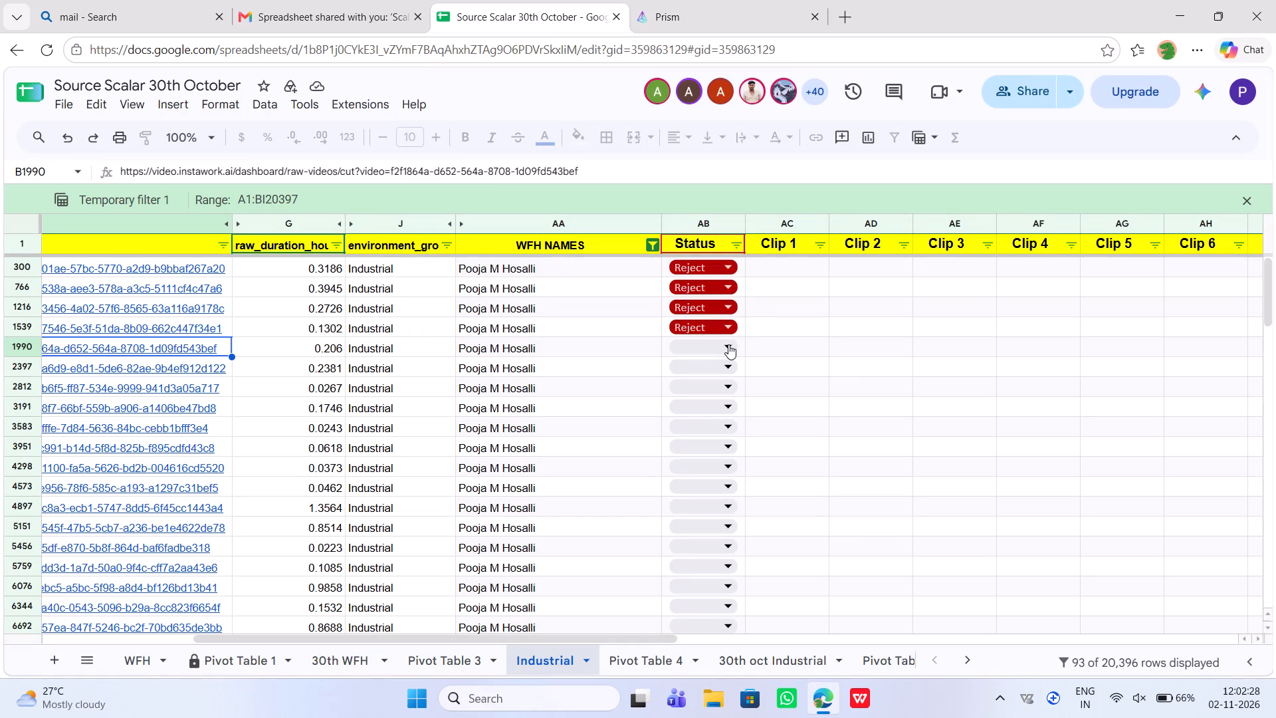
pyautogui.click(728, 344)
pyautogui.click(768, 423)
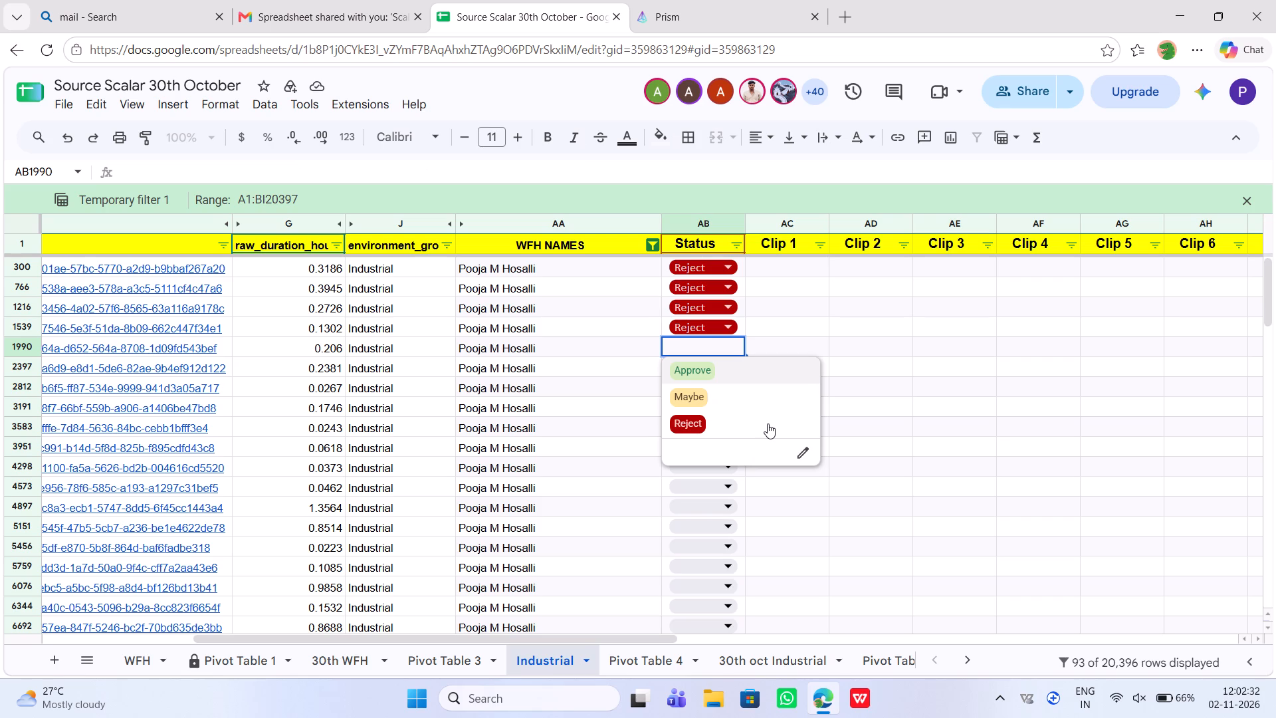
pyautogui.click(694, 422)
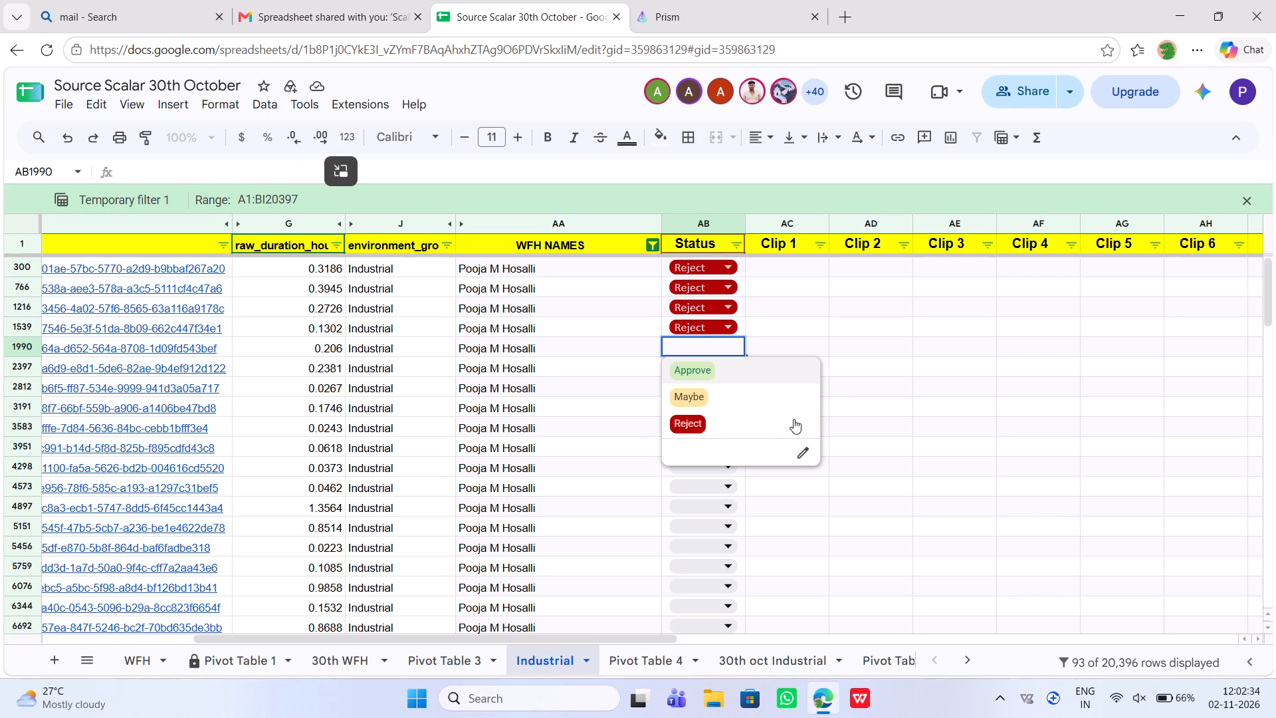
pyautogui.click(760, 421)
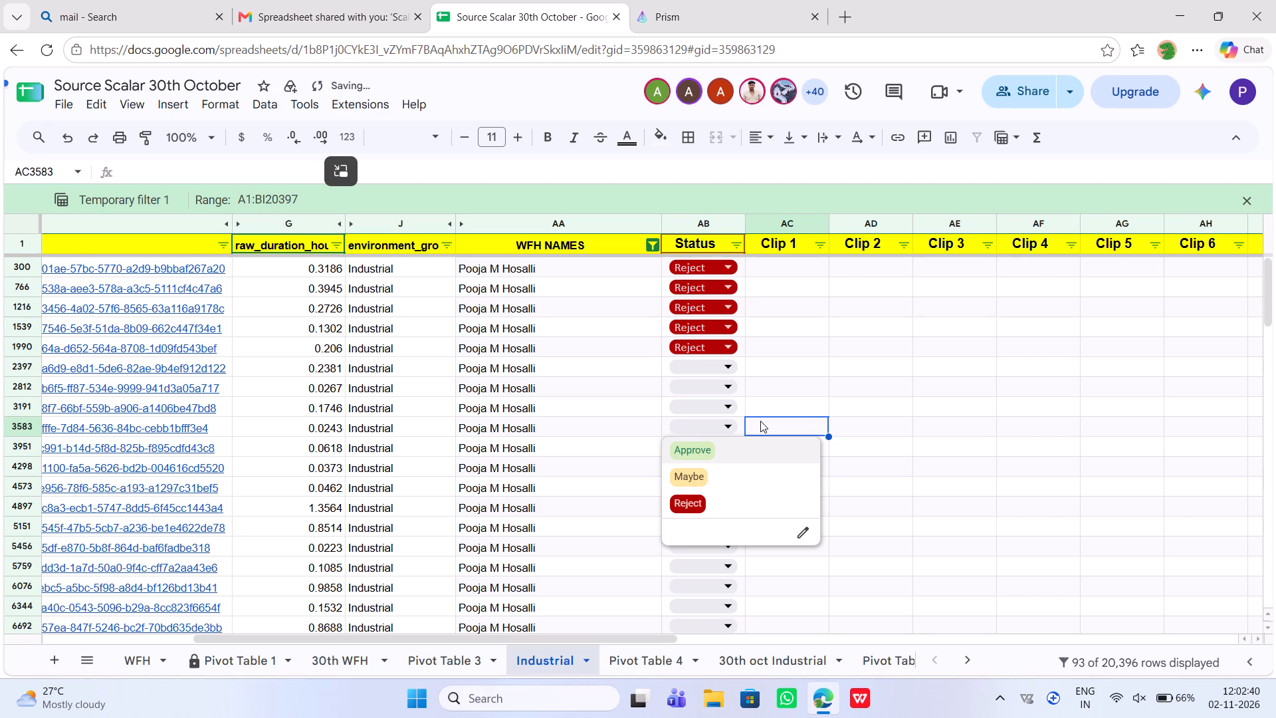
# Set the Status of row 2397 to Reject.
pyautogui.click(720, 368)
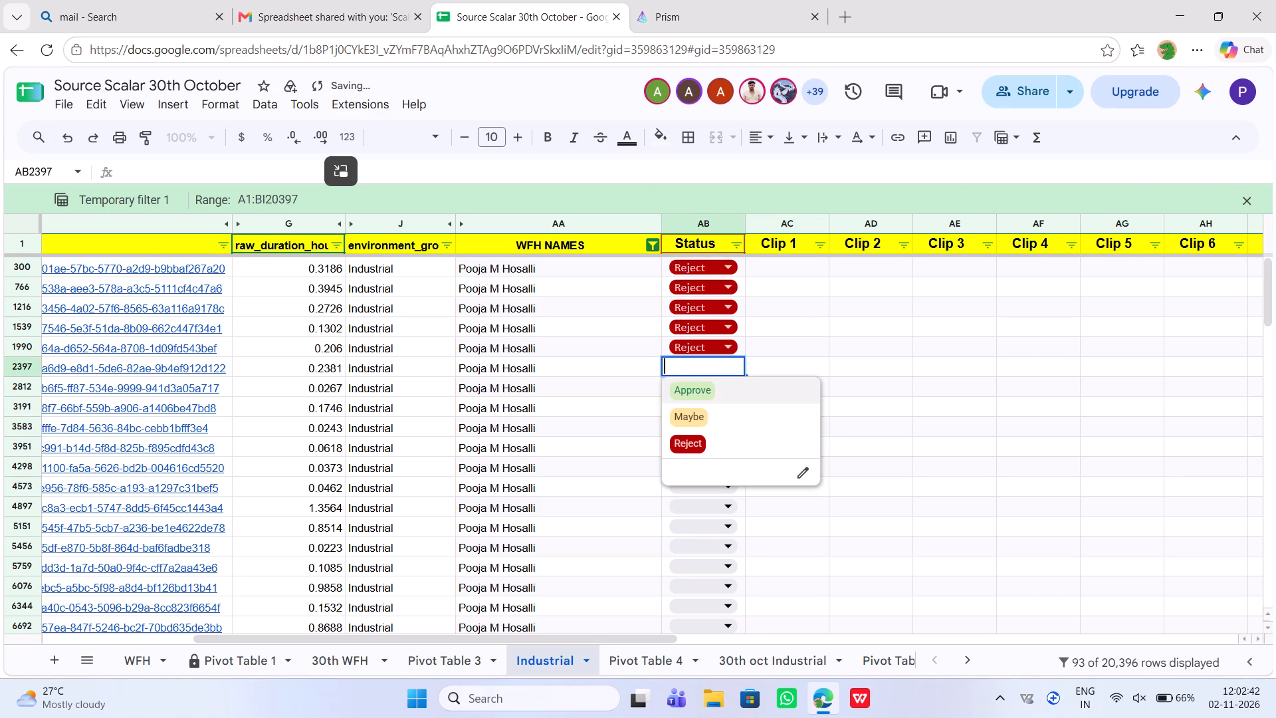
pyautogui.click(736, 436)
# Complete row 1990's review details with Segment Wrist cam issue, PII Blur NO and the column BB comment "task invalid".
pyautogui.hscroll(-7, 736, 436)
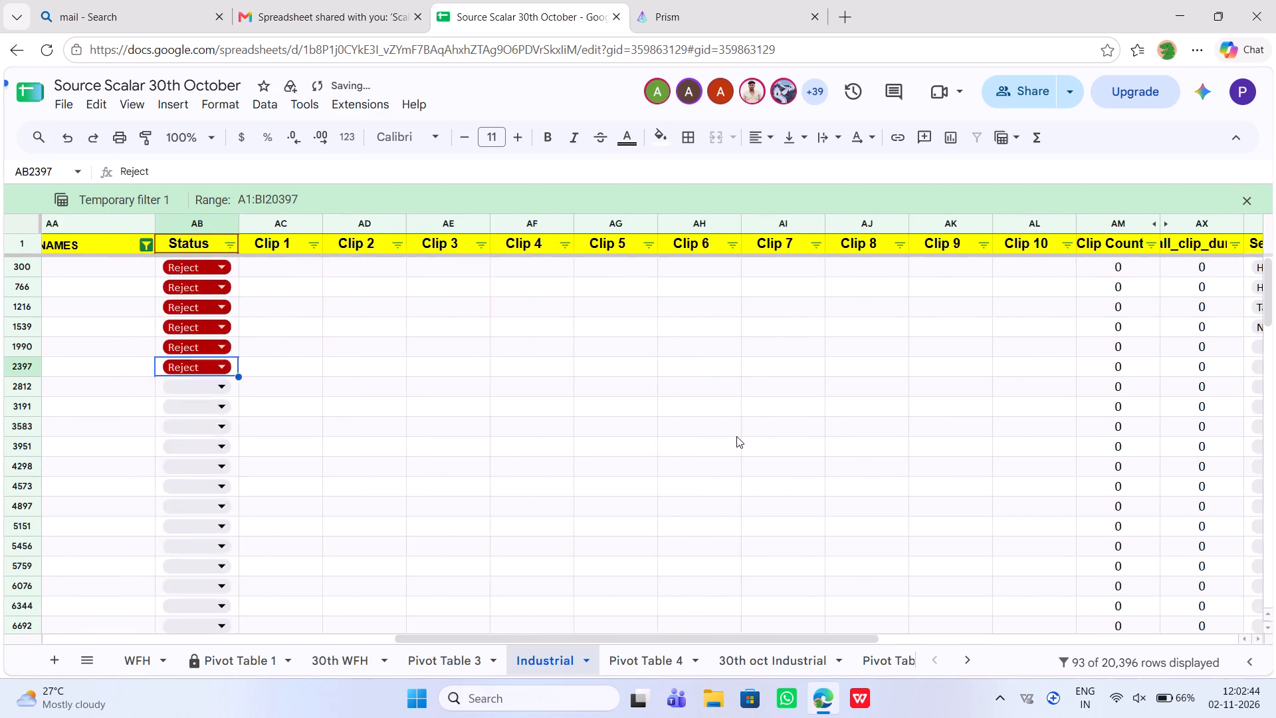
pyautogui.click(697, 349)
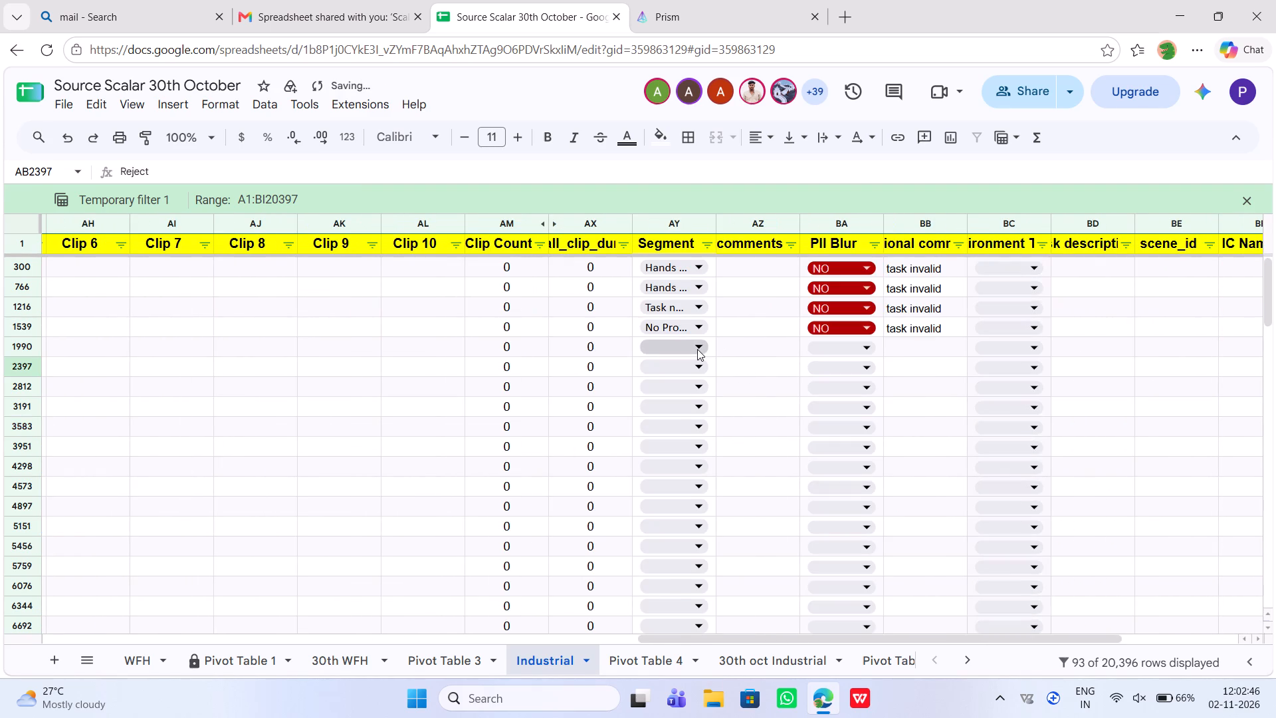
pyautogui.click(710, 366)
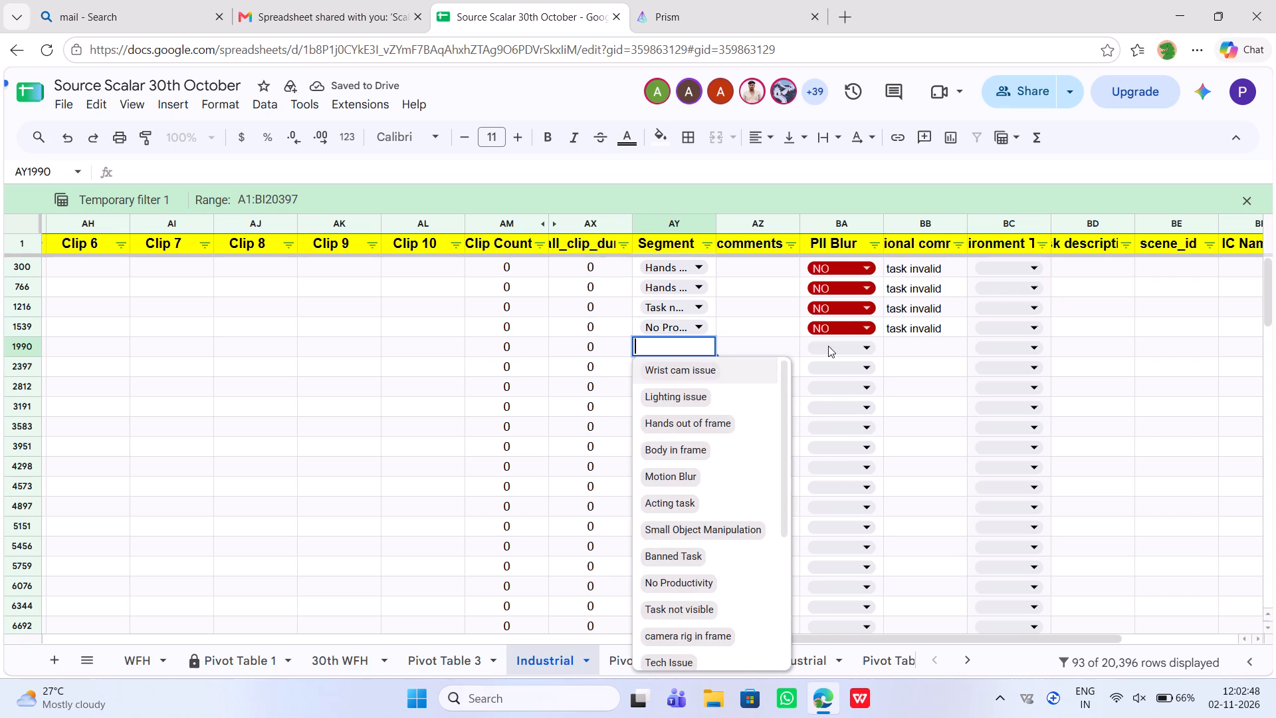
pyautogui.click(837, 345)
pyautogui.click(853, 394)
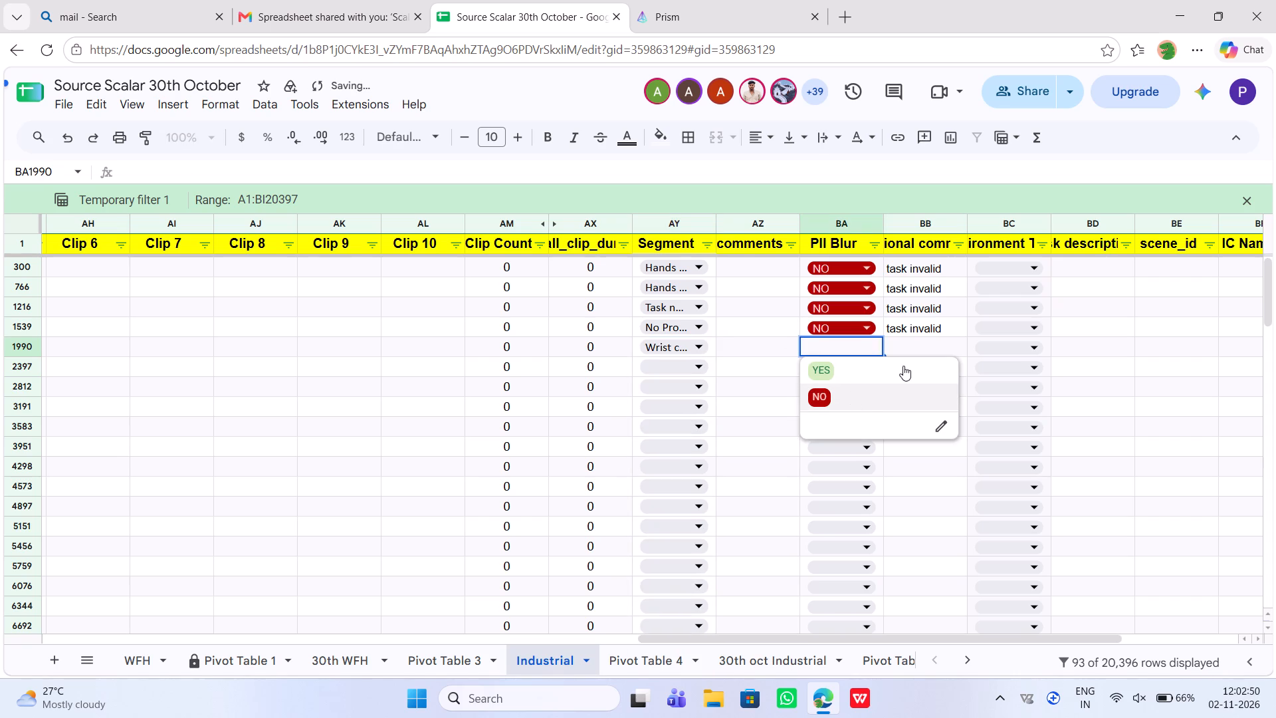
pyautogui.click(916, 352)
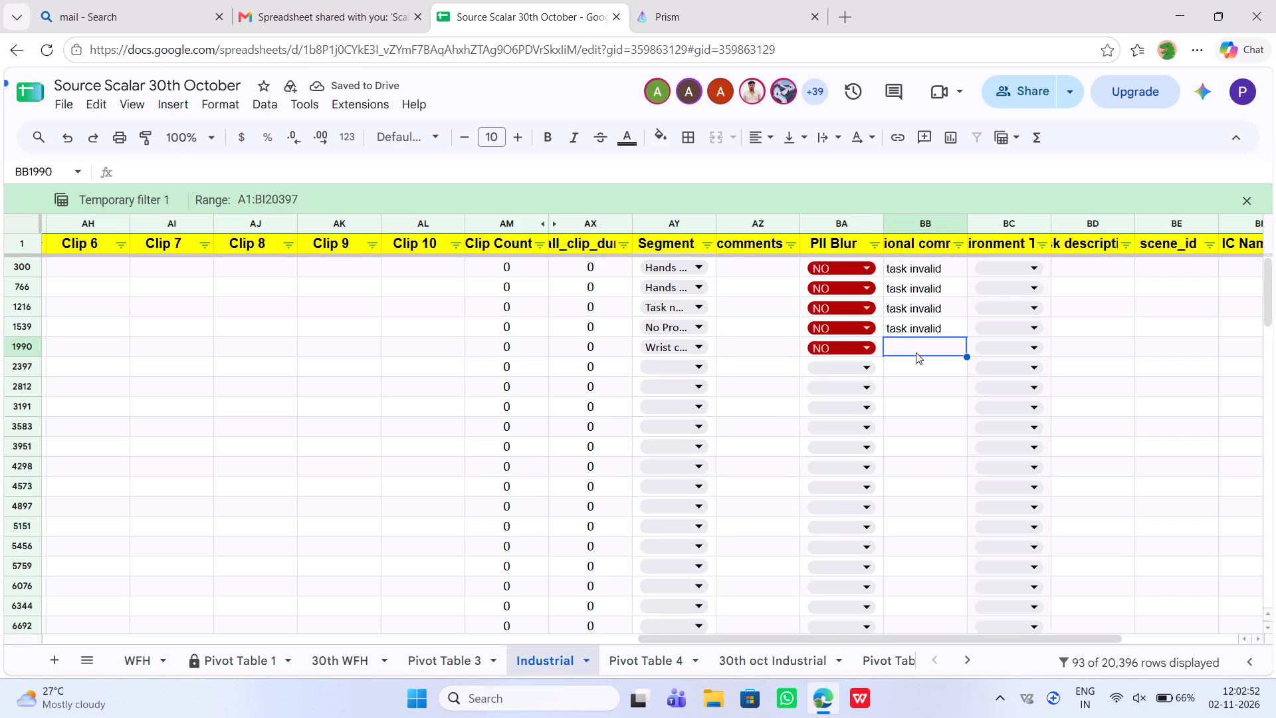
pyautogui.hotkey('ctrl', 'v')
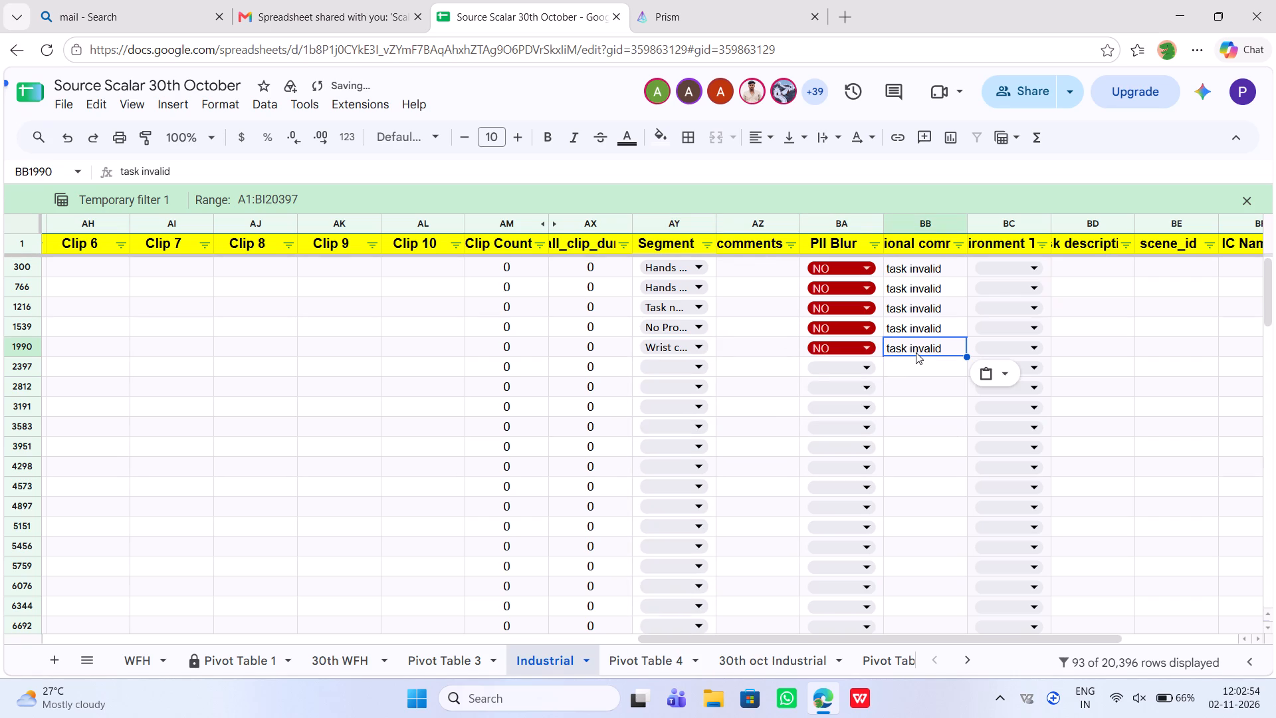
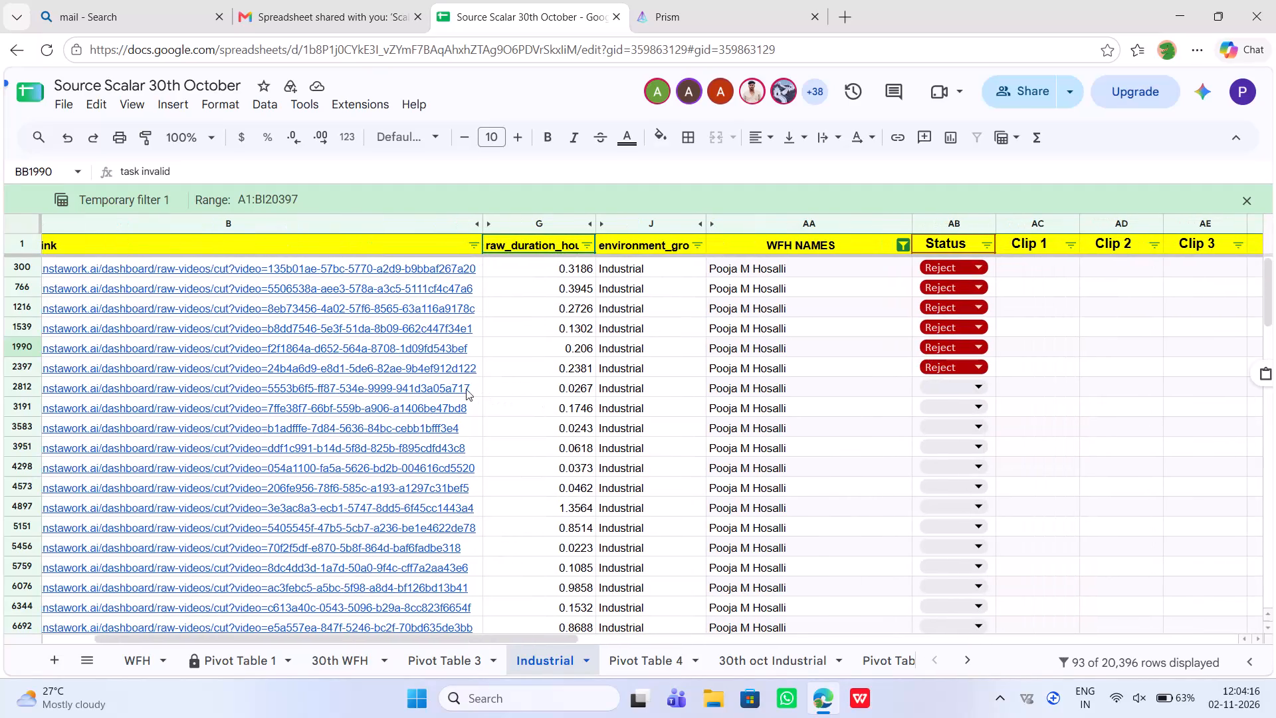
# Switch back to Prism and check the very end of the row 1990 video again.
pyautogui.click(728, 18)
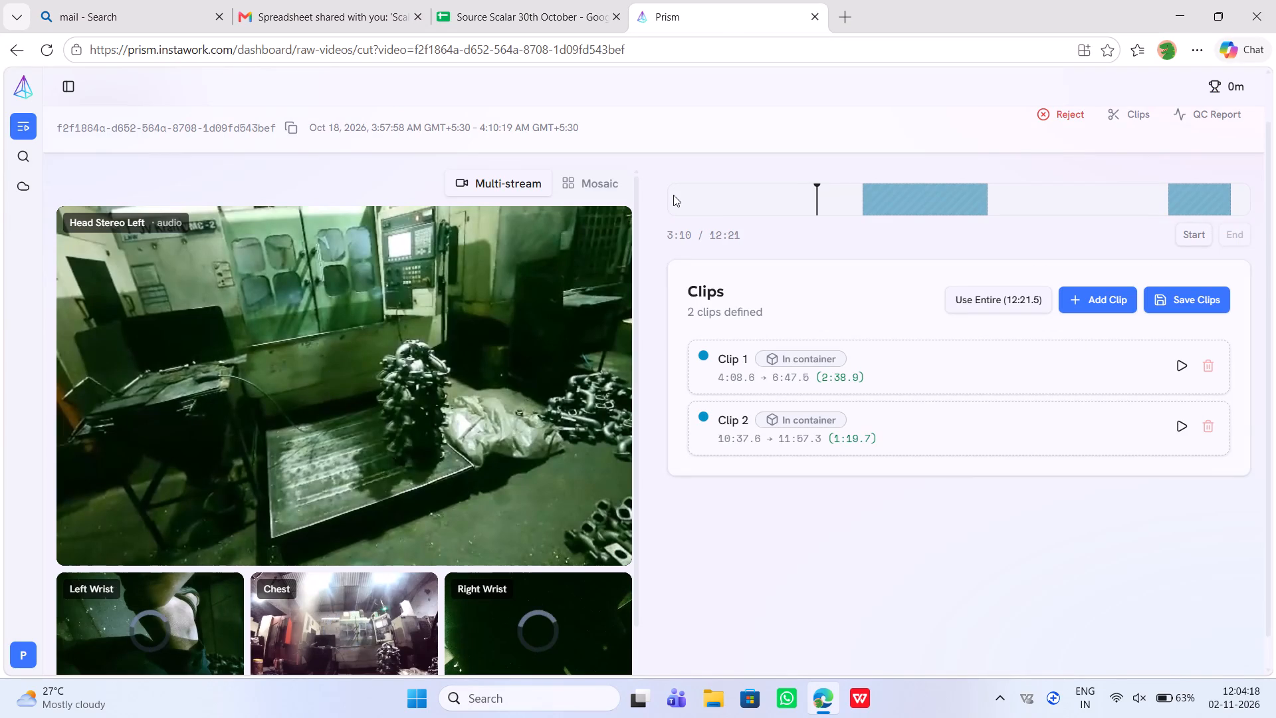
pyautogui.click(1248, 212)
pyautogui.click(994, 134)
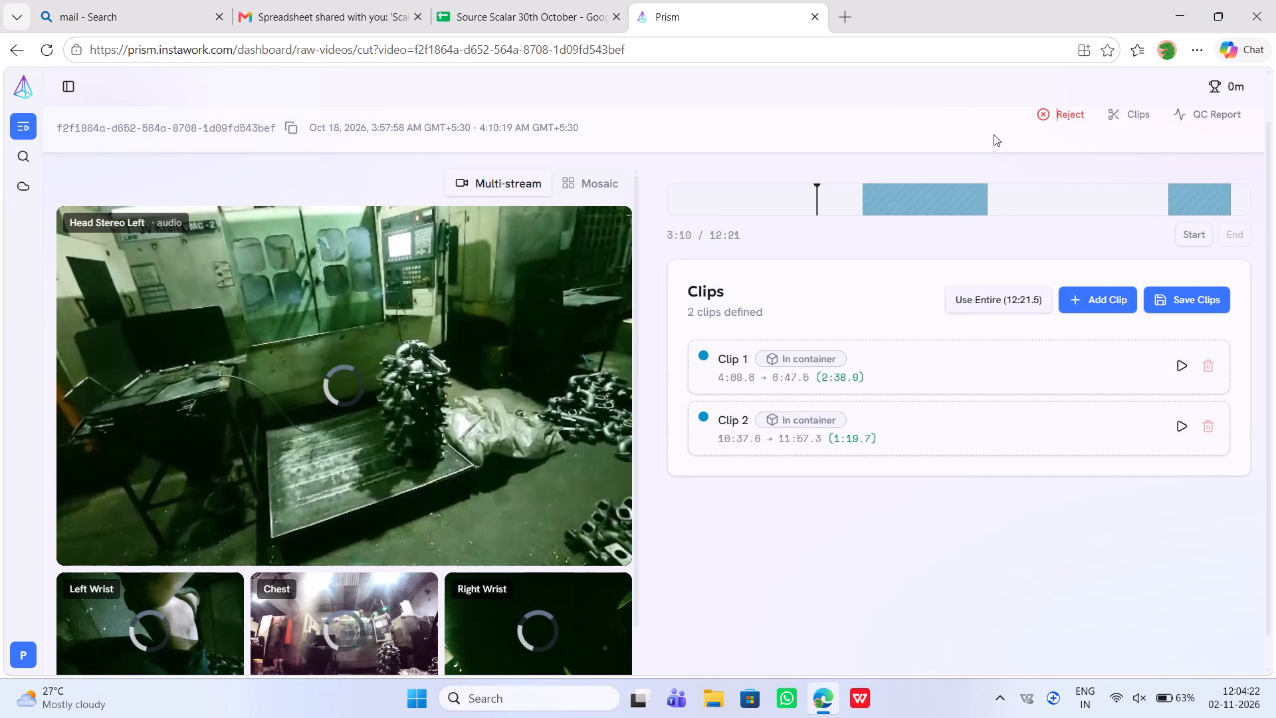
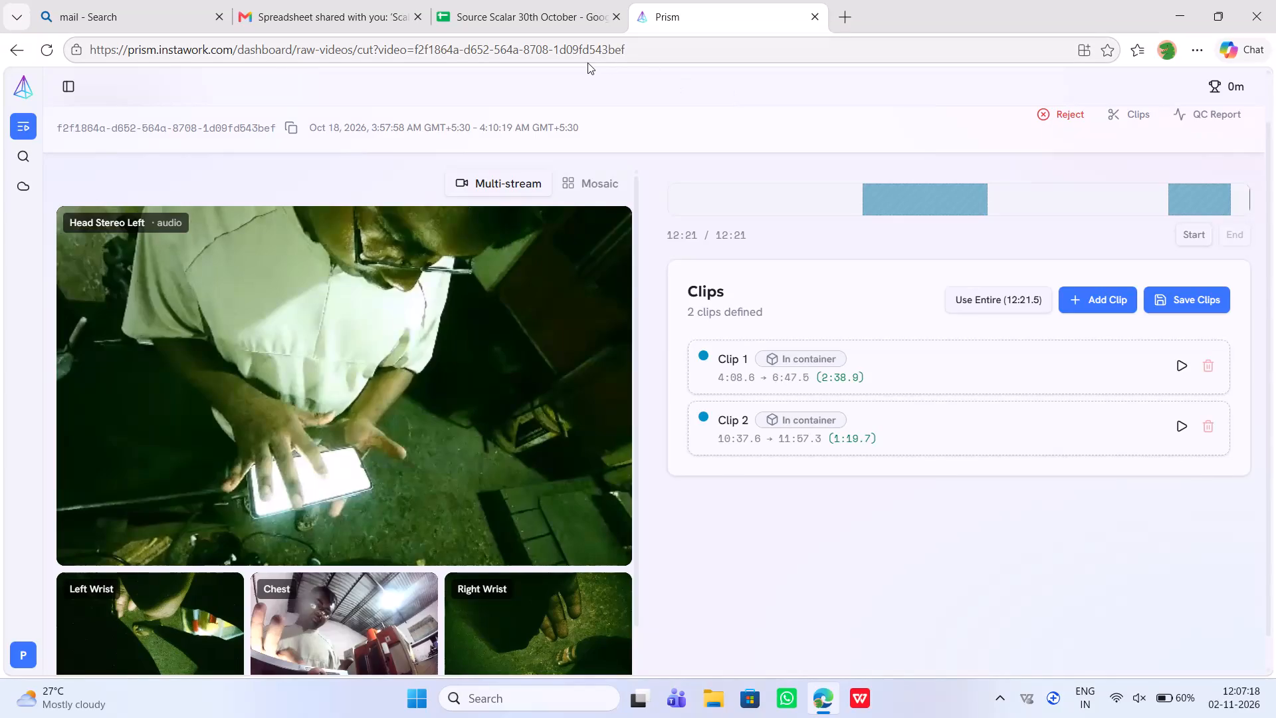
# Close the row 1990 video and open the row 2812 raw video in Prism from its link in the Industrial sheet.
pyautogui.click(813, 17)
pyautogui.hscroll(-3, 716, 505)
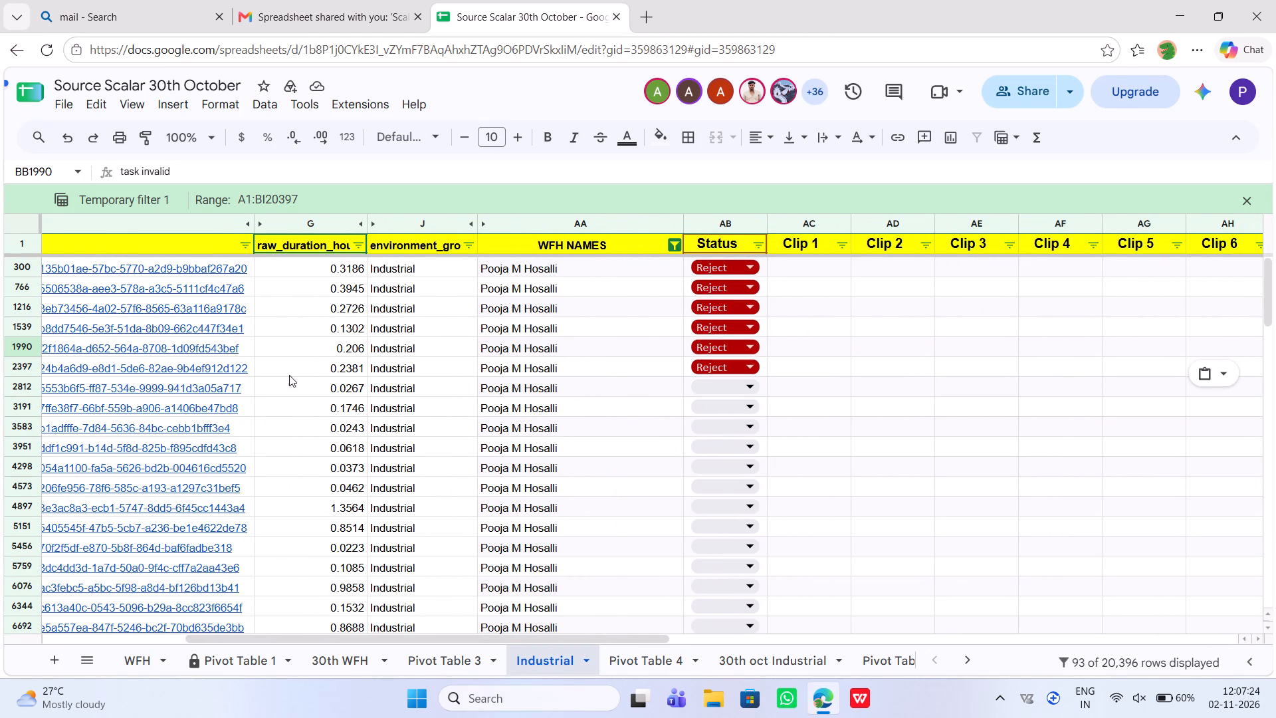
pyautogui.click(235, 385)
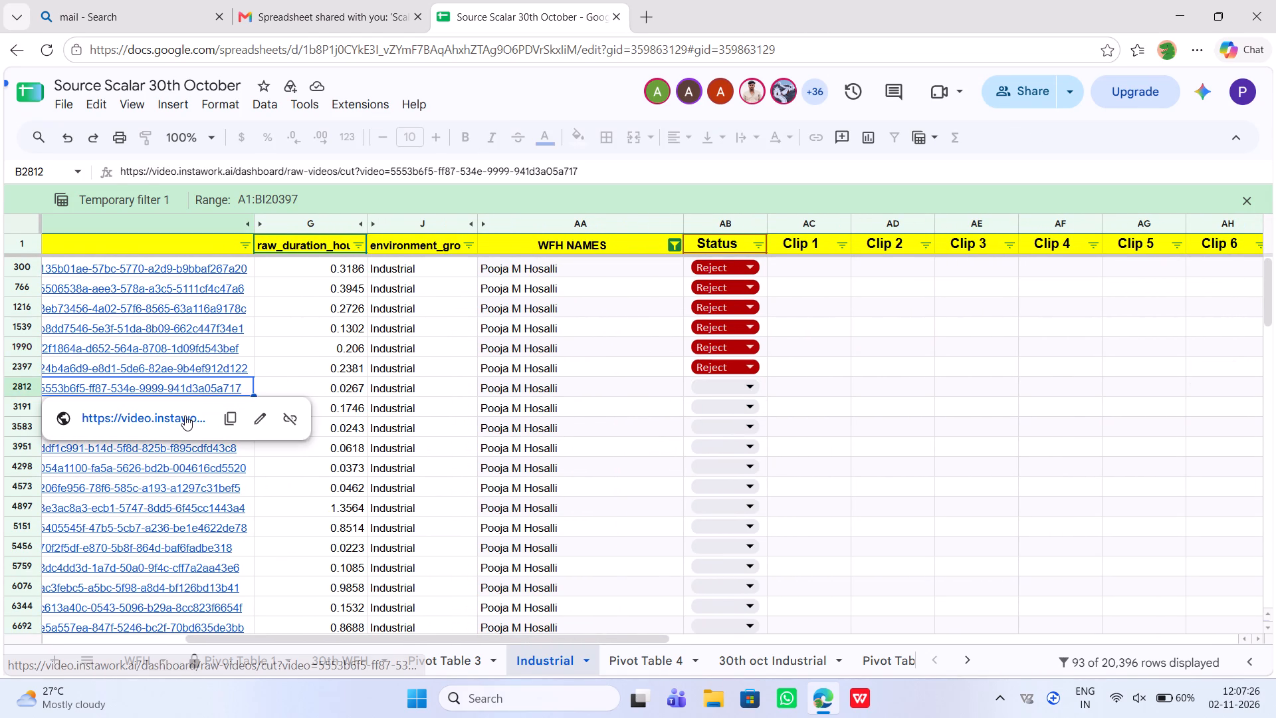
pyautogui.click(185, 416)
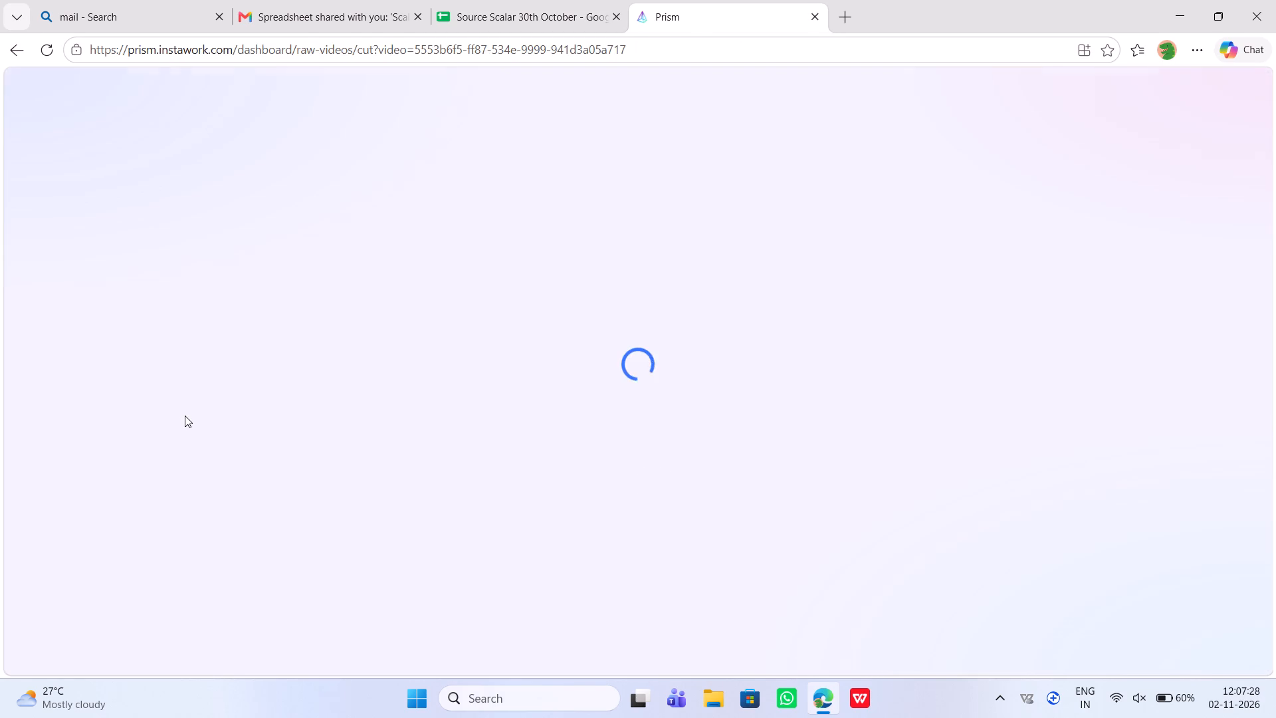
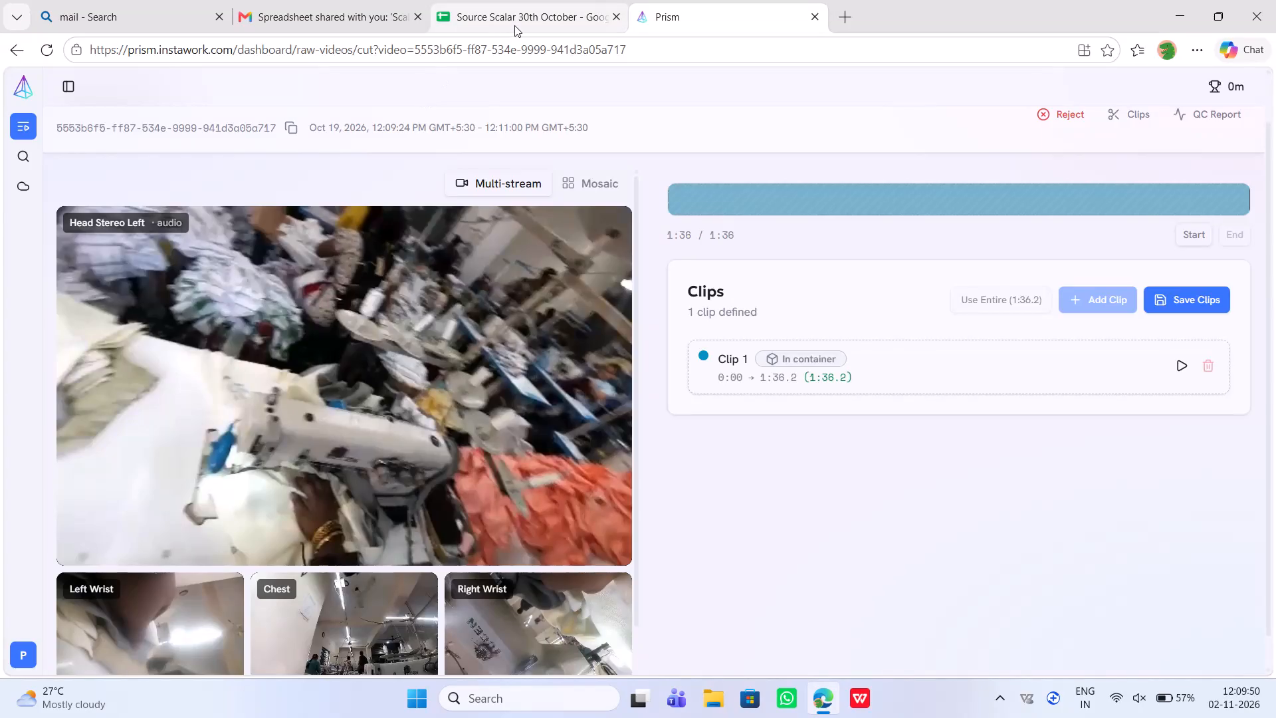
# Return to the Industrial sheet and set the Status of row 2812 to Reject.
pyautogui.click(514, 25)
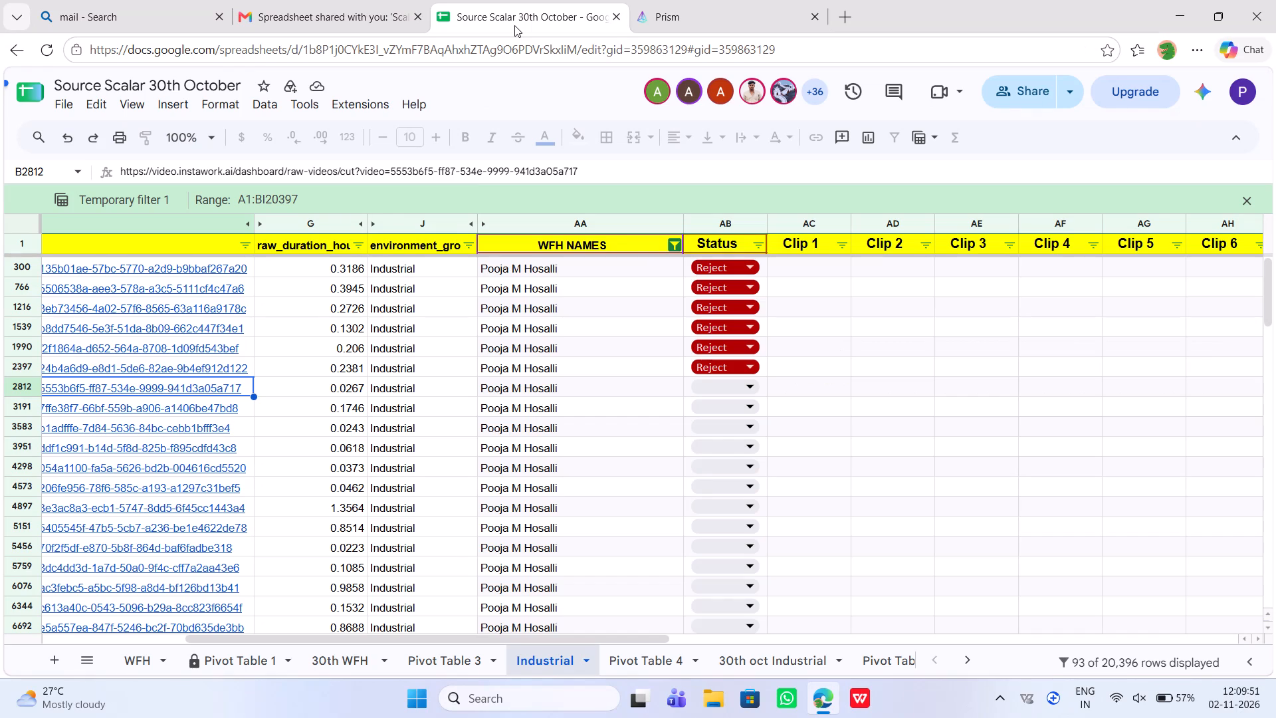
pyautogui.click(748, 386)
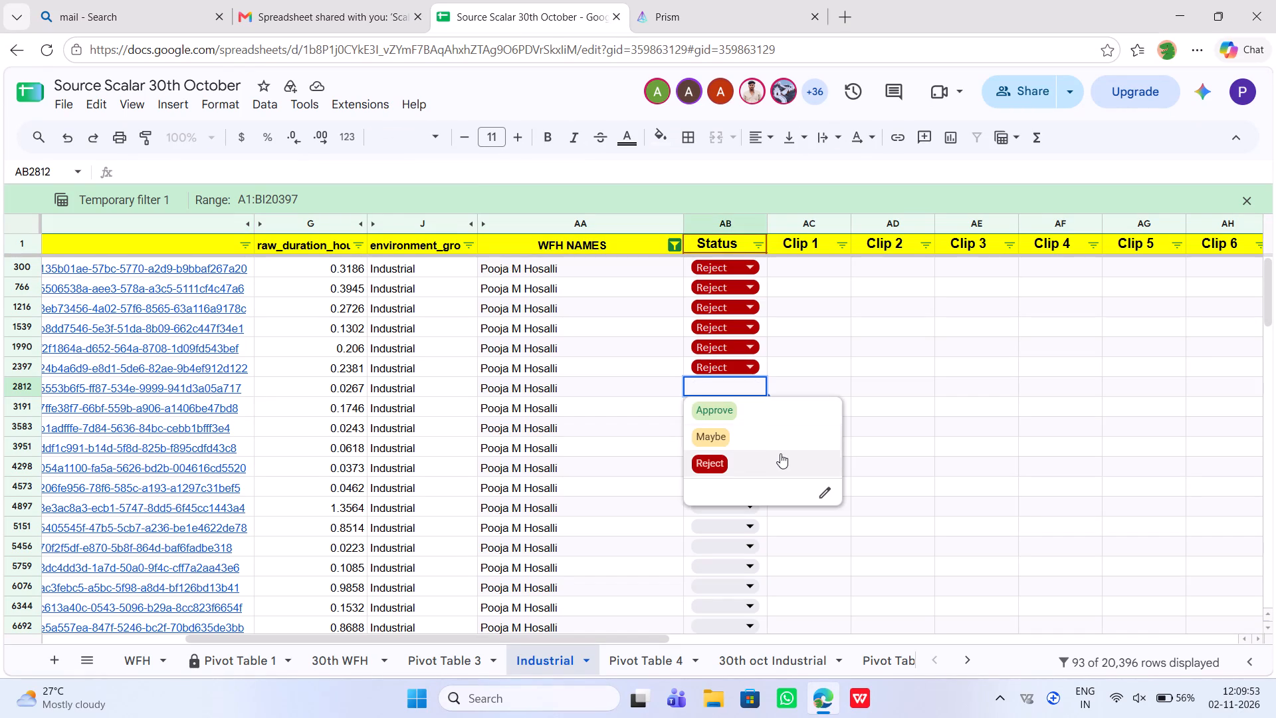
pyautogui.click(784, 457)
# Fill in row 2397 with Segment Banned Task, PII Blur NO and the comment "task invalid" beside the PII Blur value.
pyautogui.hscroll(-5, 918, 460)
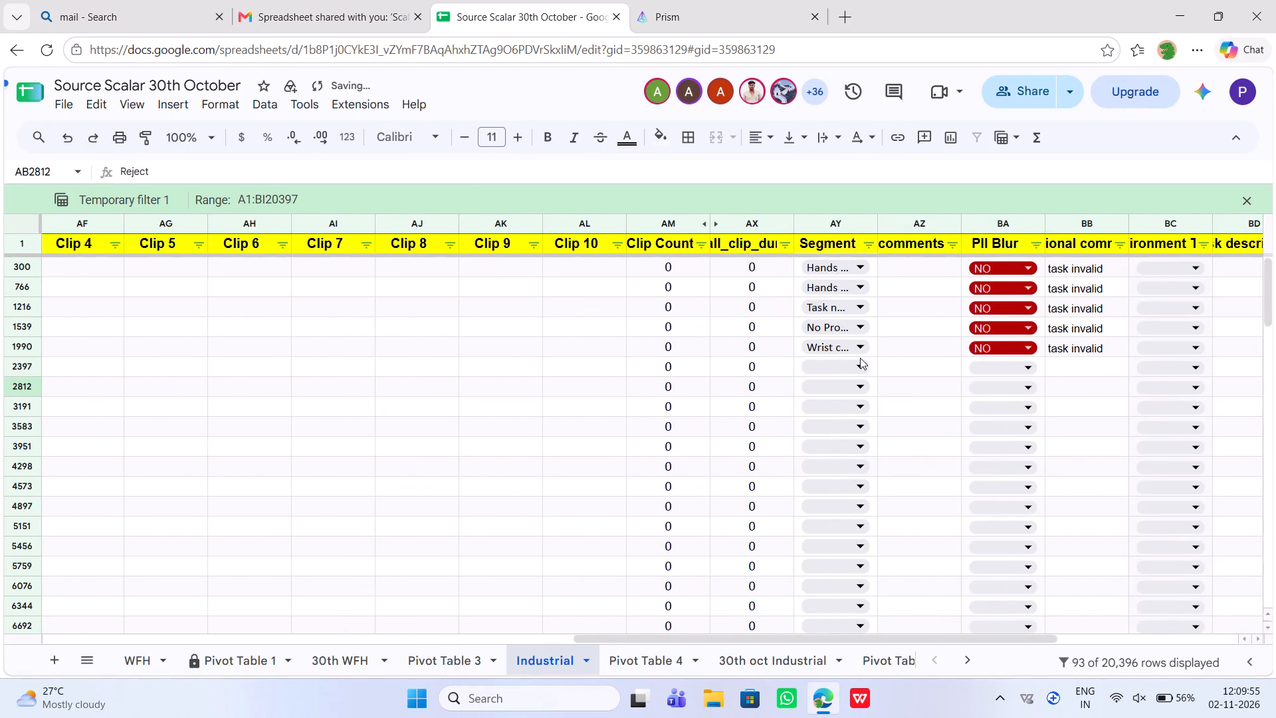
pyautogui.click(834, 368)
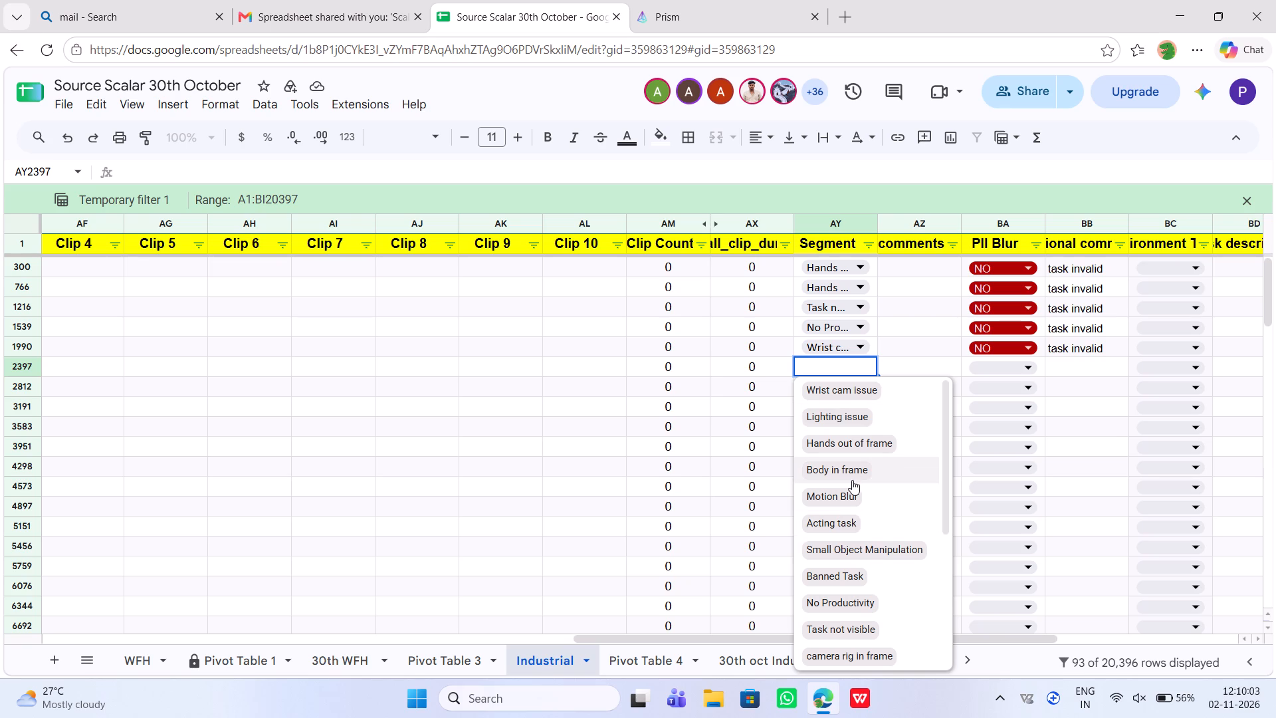
pyautogui.click(857, 582)
pyautogui.click(1008, 370)
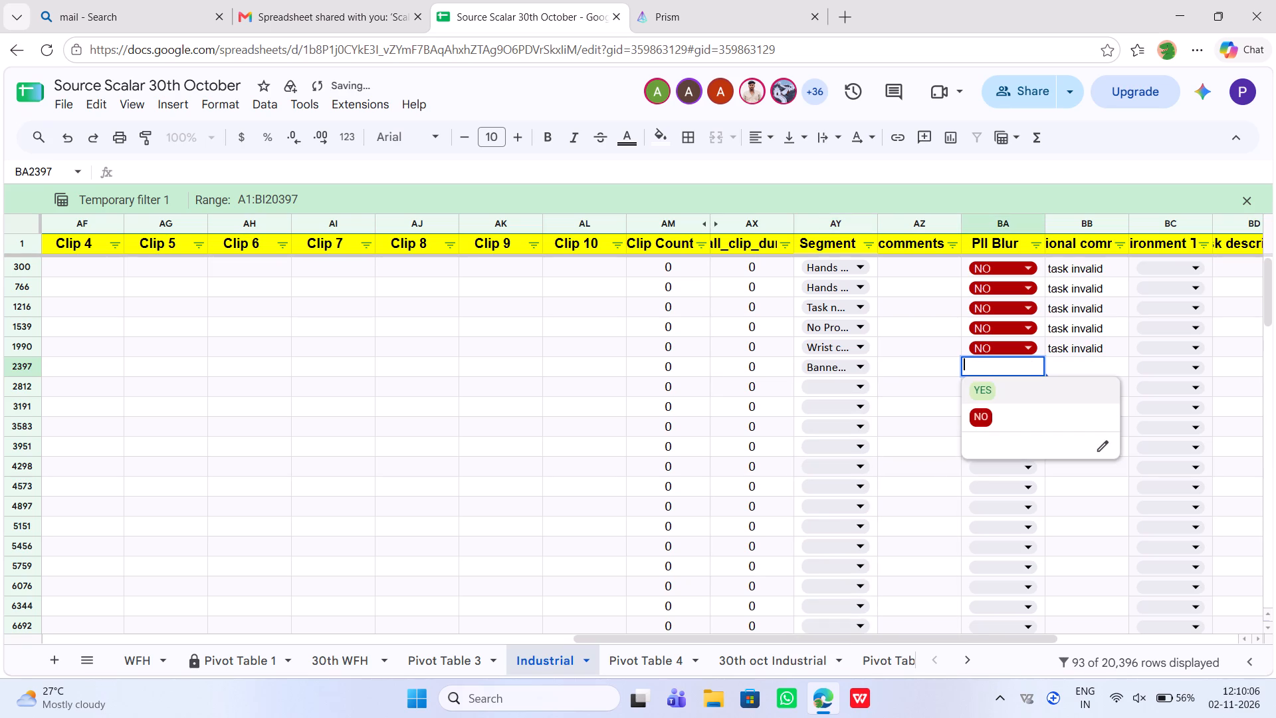
pyautogui.click(1022, 409)
pyautogui.click(1088, 367)
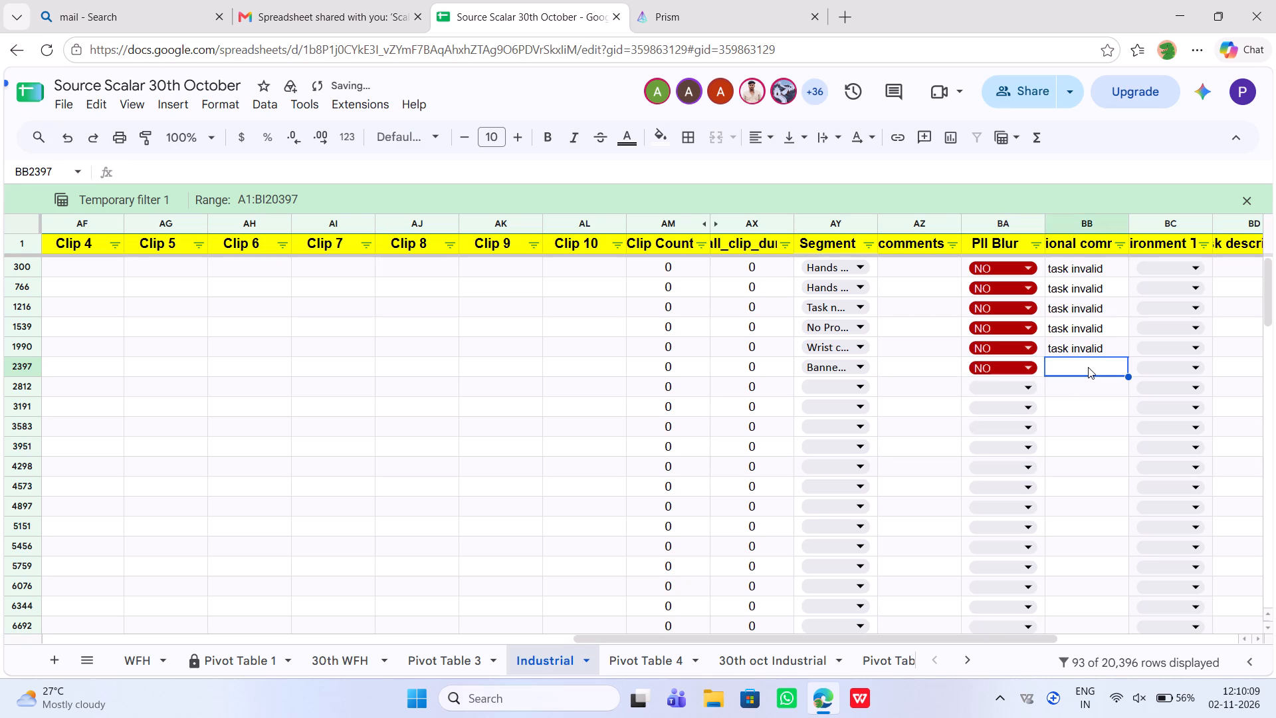
pyautogui.hotkey('ctrl', 'v')
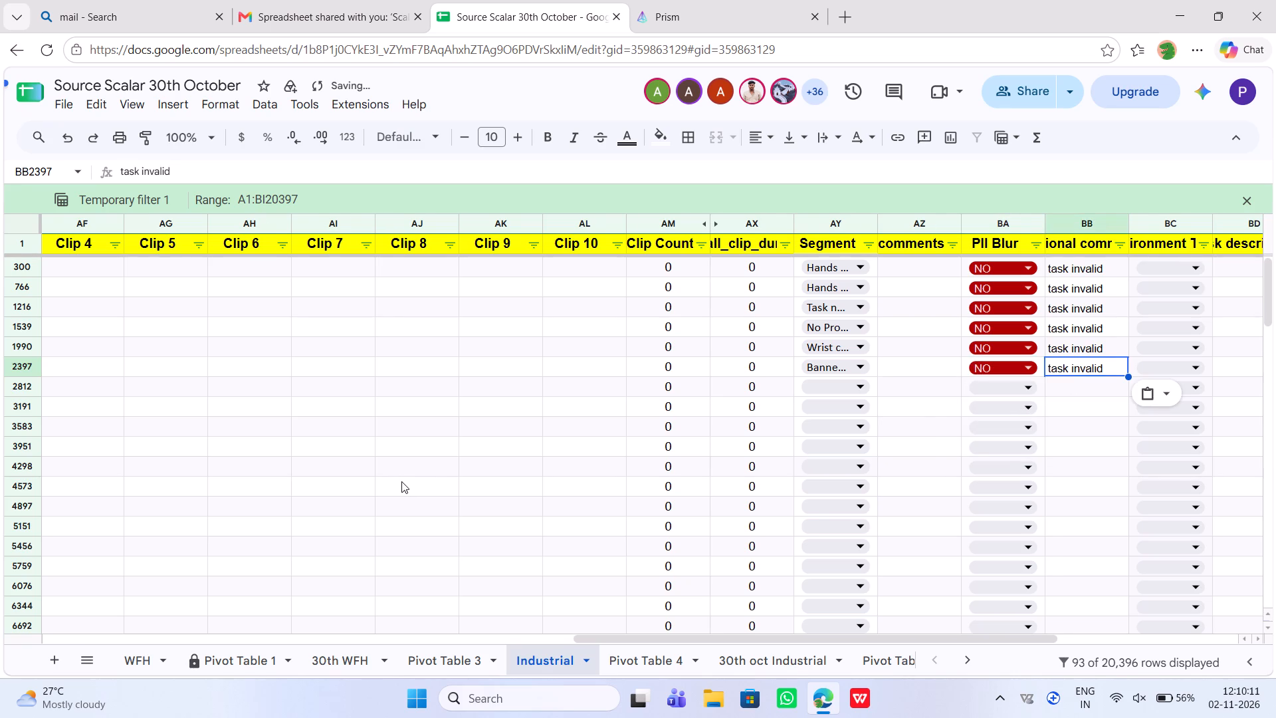
# Close the row 2812 video and open the row 3191 raw video in Prism from its link in the Industrial sheet.
pyautogui.hscroll(7, 401, 481)
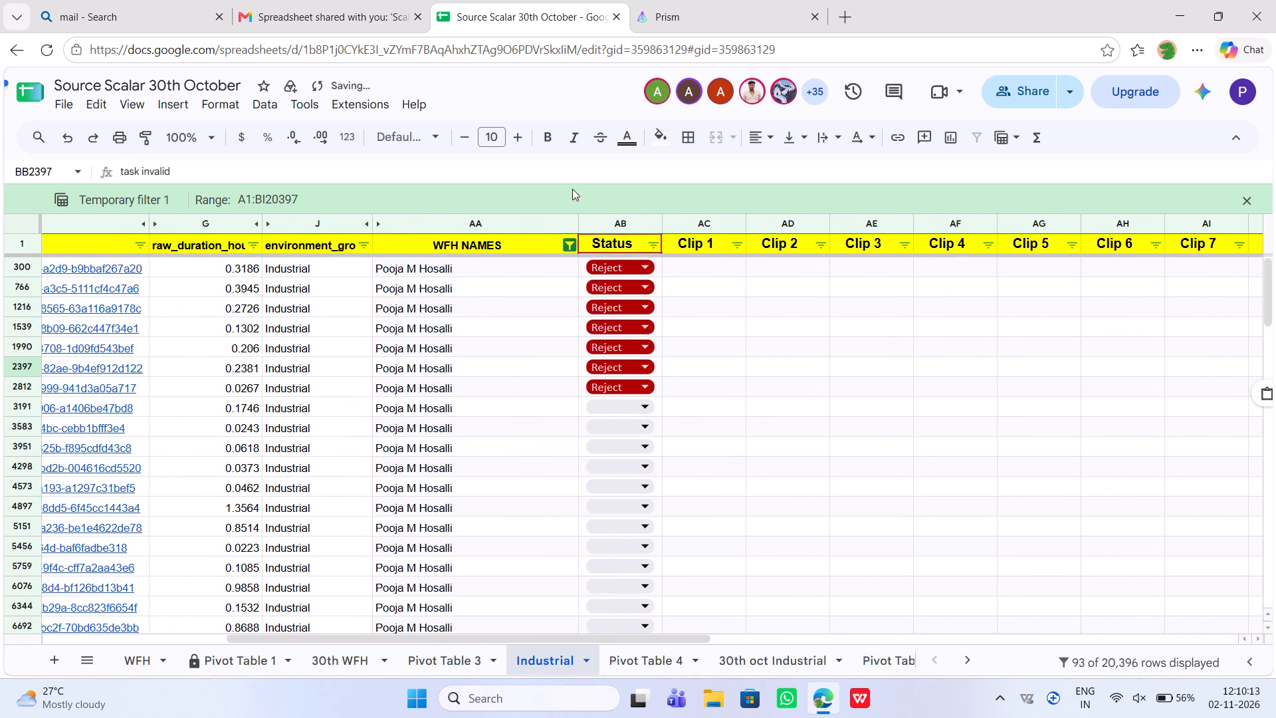
pyautogui.click(663, 24)
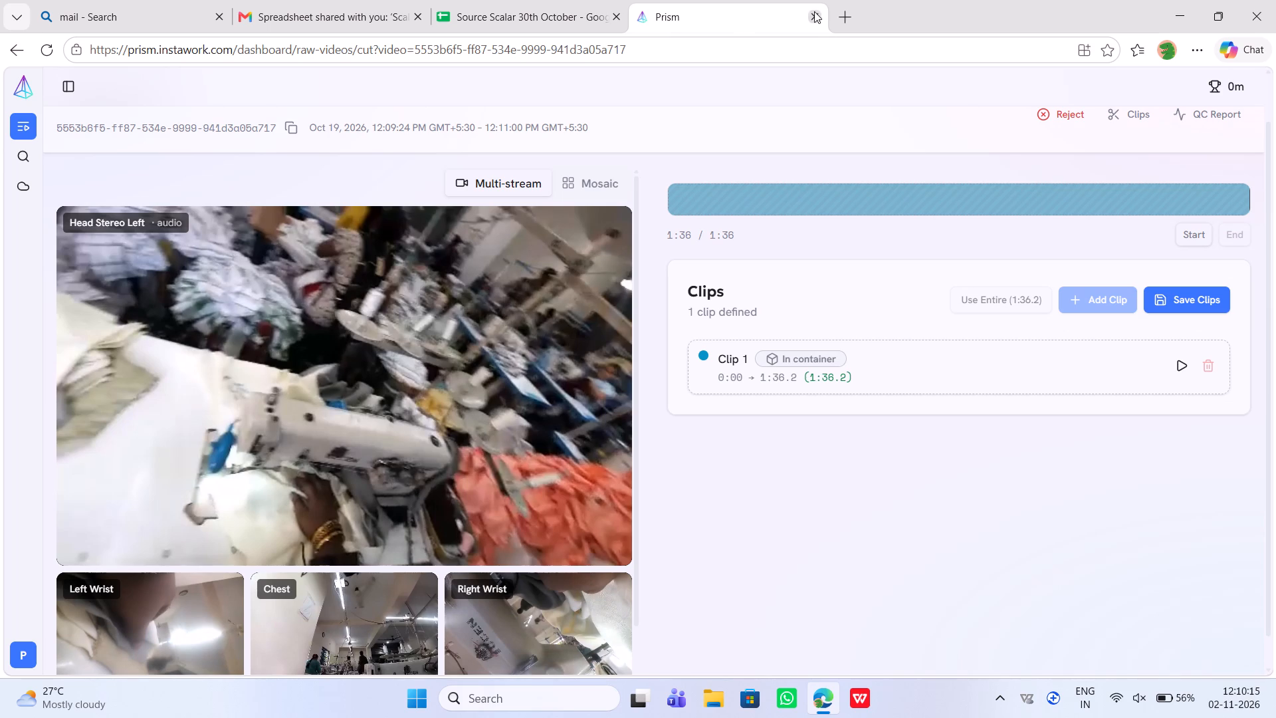
pyautogui.click(814, 15)
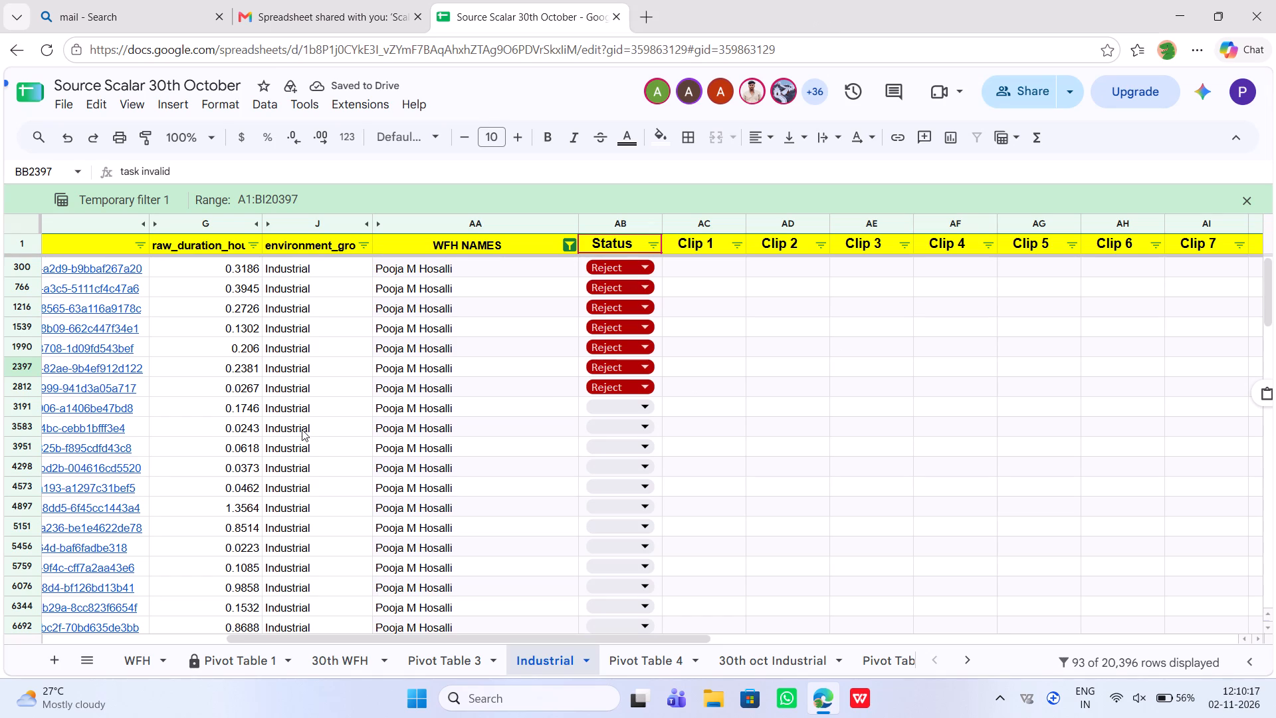
pyautogui.click(127, 413)
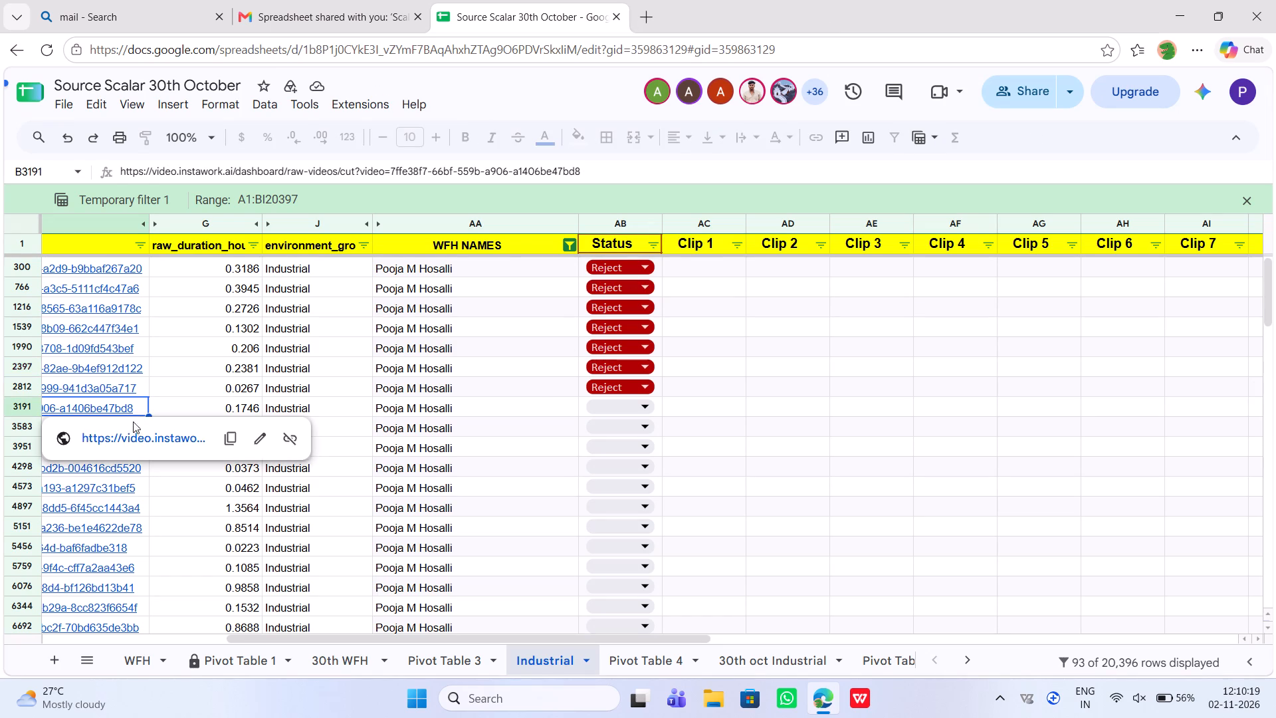
pyautogui.click(139, 431)
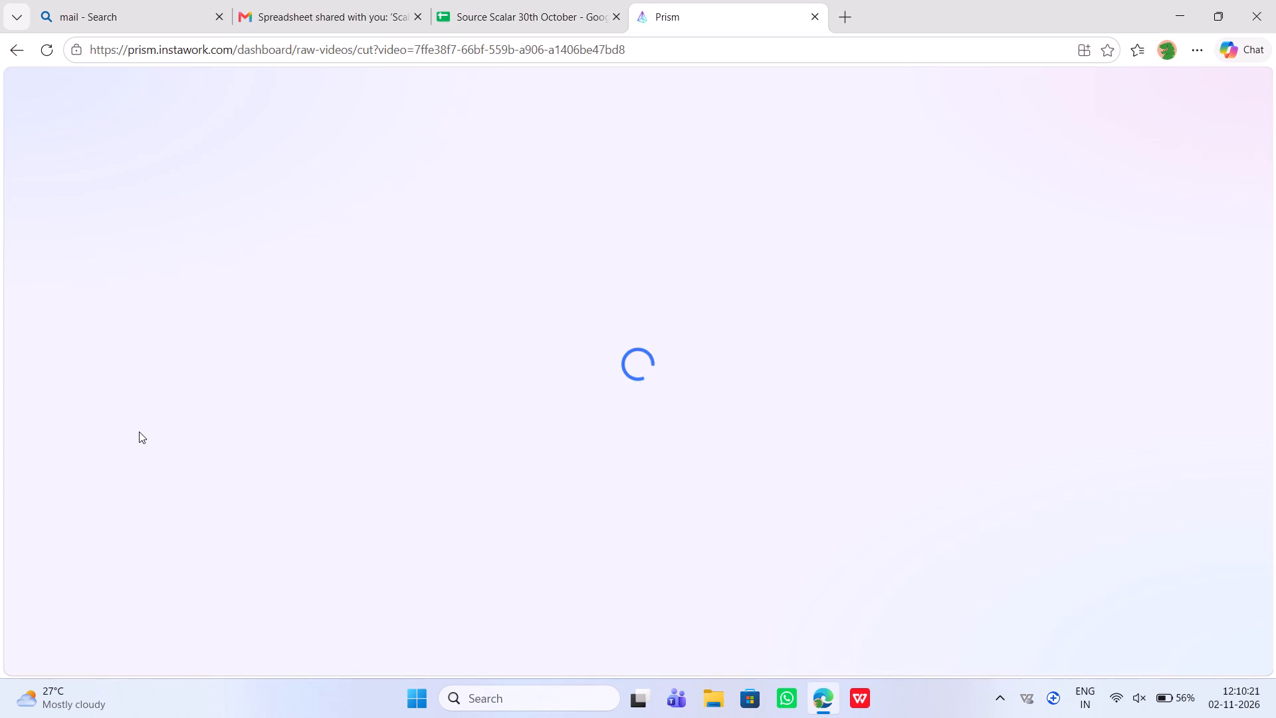
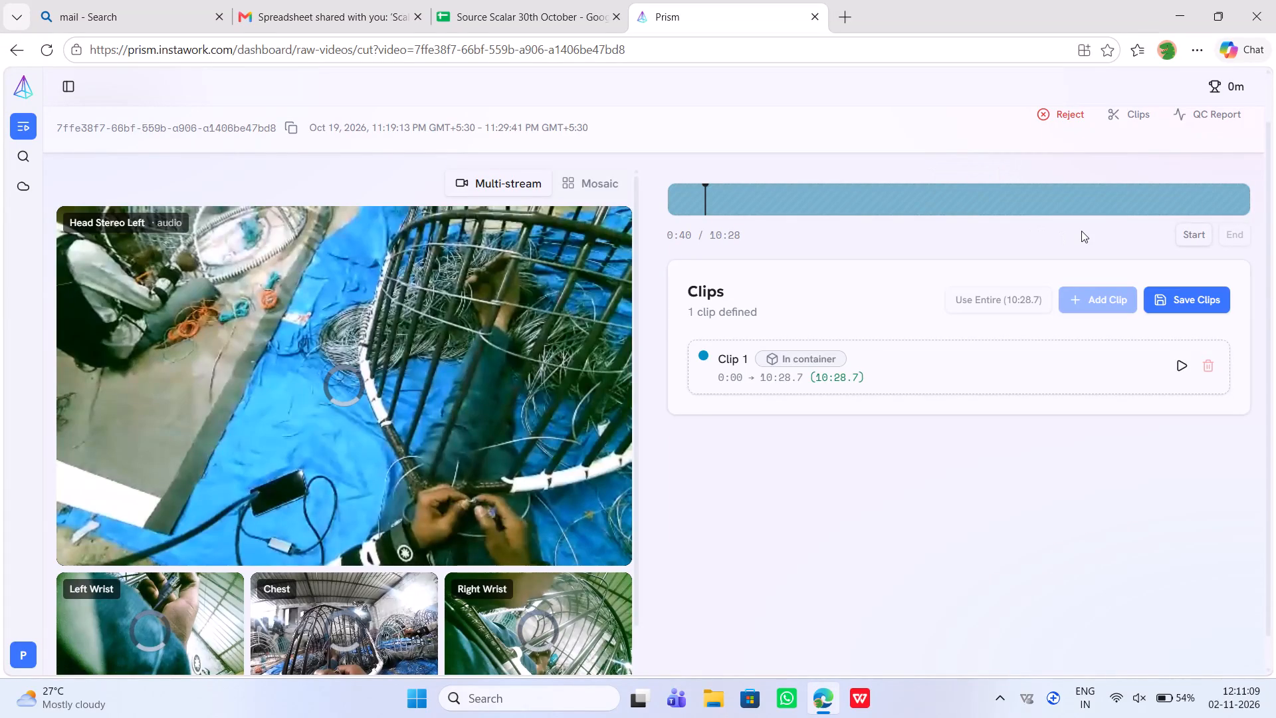
# Check the camera streams of the row 3191 raw video in Prism and return to the Industrial sheet.
pyautogui.scroll(-2, 599, 409)
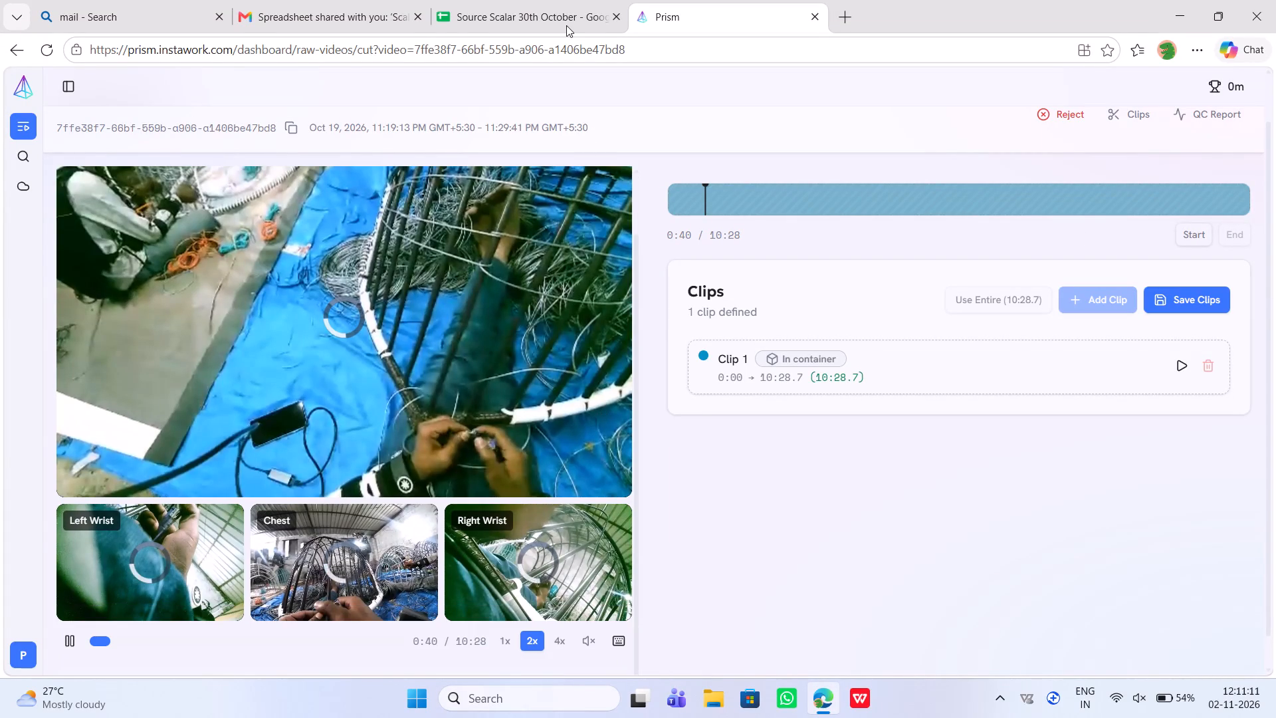
pyautogui.click(566, 25)
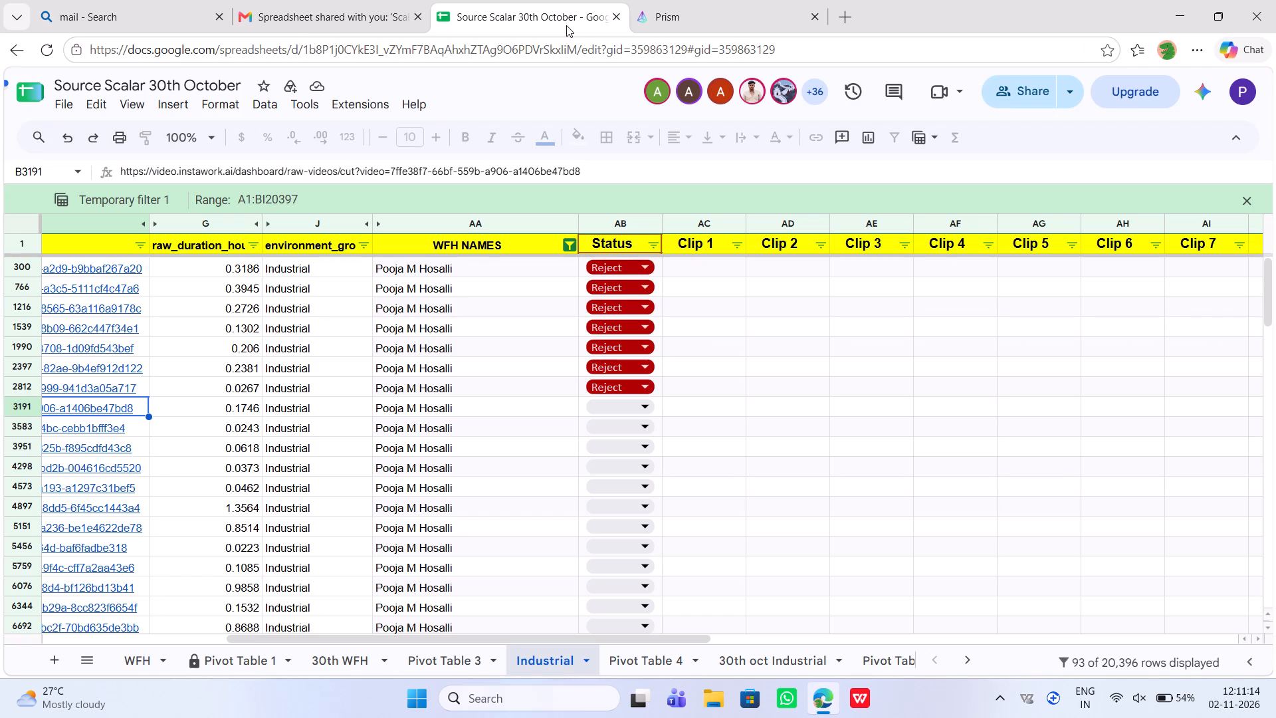
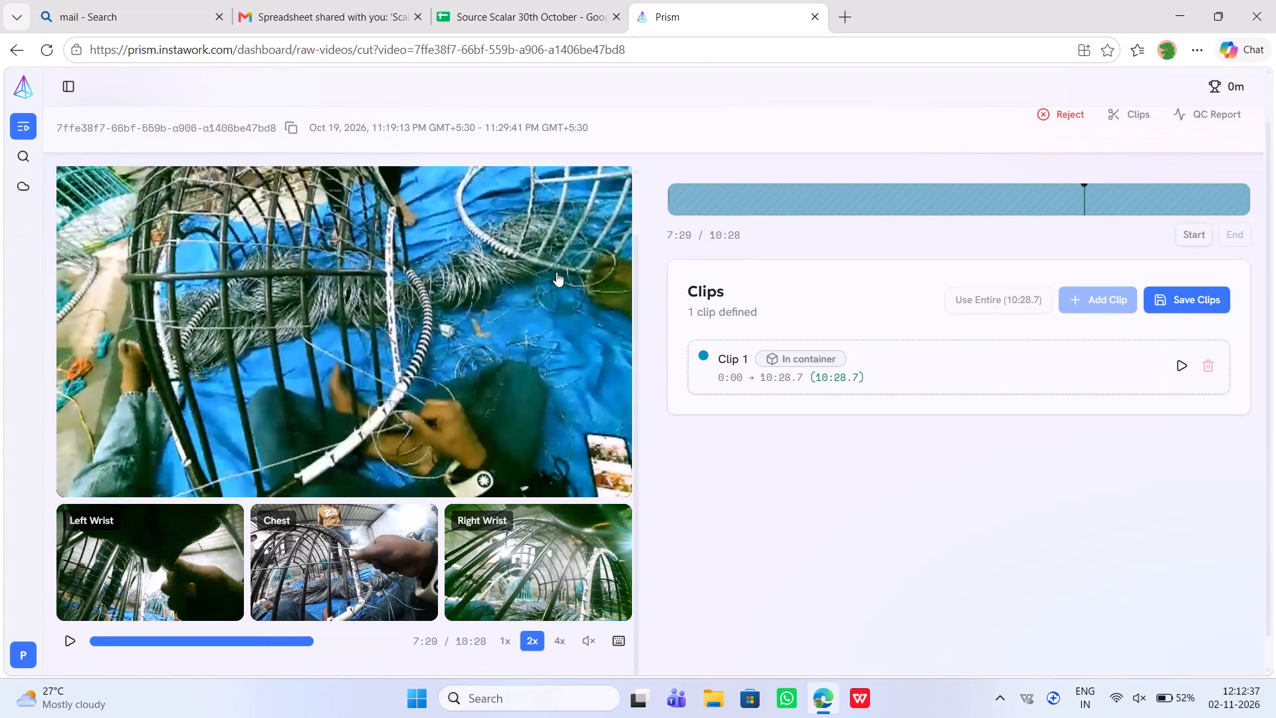
# Review the remaining footage of the row 3191 raw video in Prism, skipping ahead to about 10:10 to examine its ending.
pyautogui.click(555, 273)
pyautogui.scroll(-1, 725, 172)
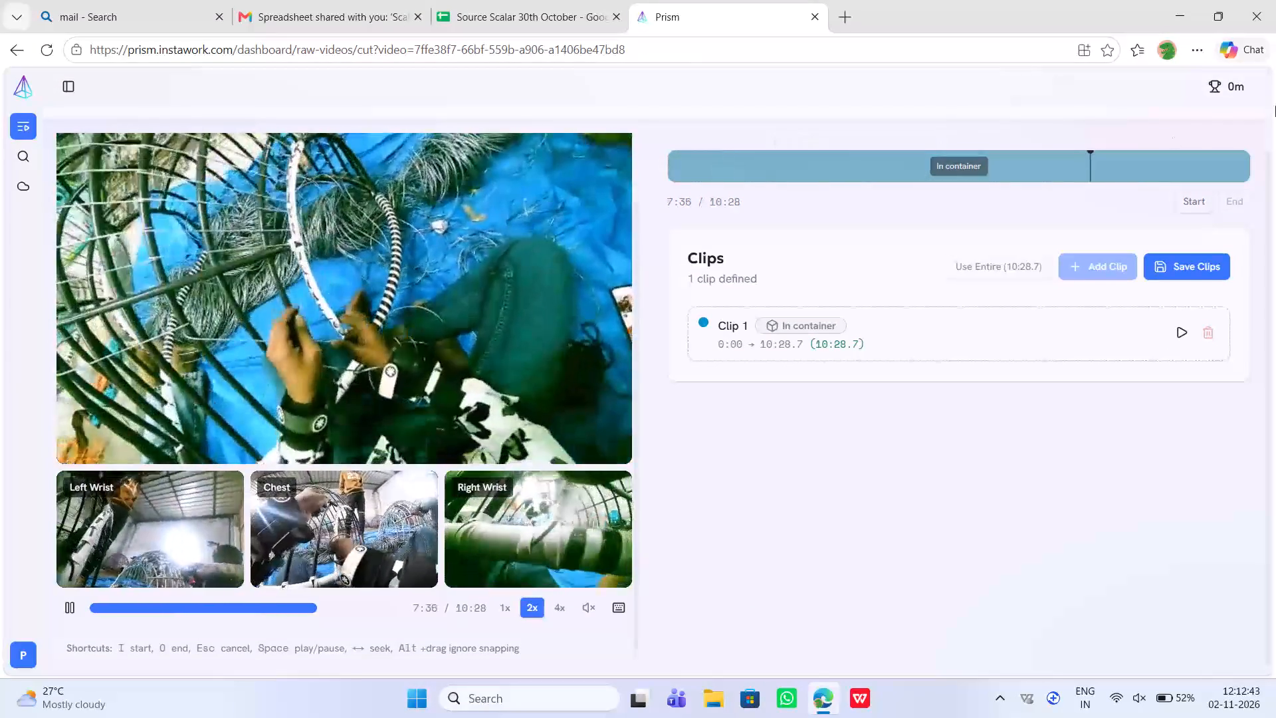
pyautogui.click(1233, 172)
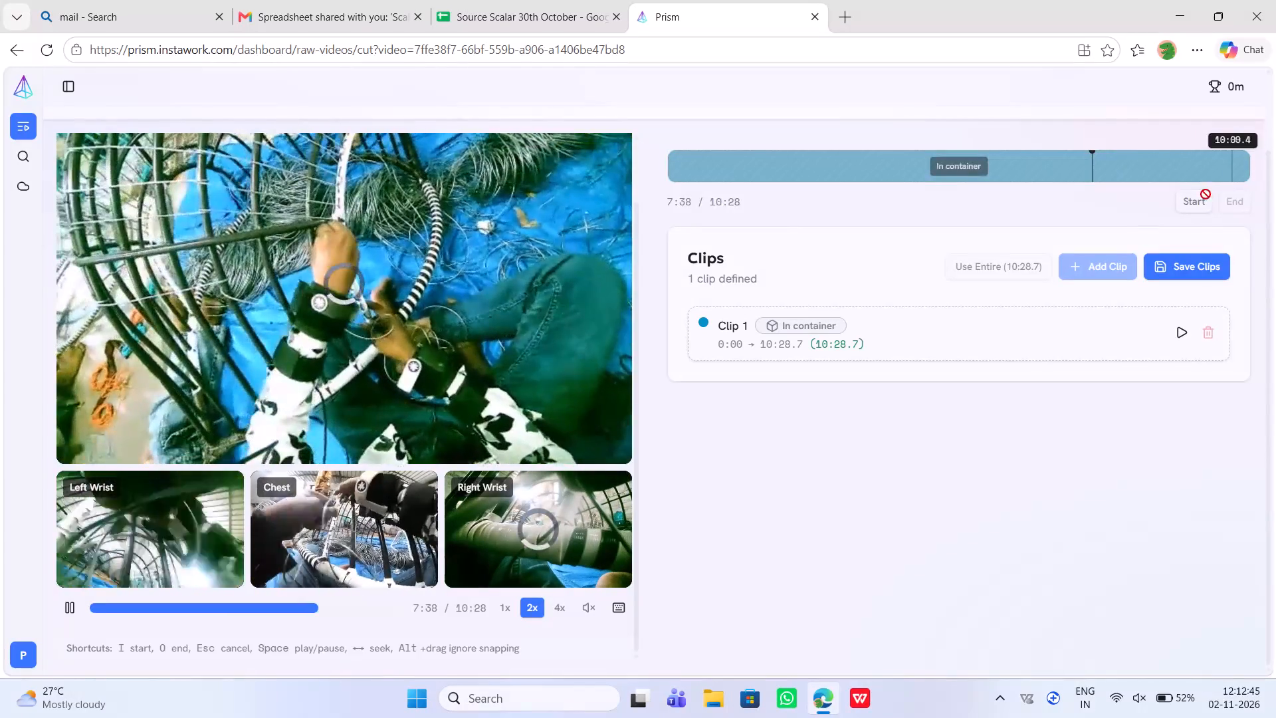
pyautogui.click(951, 527)
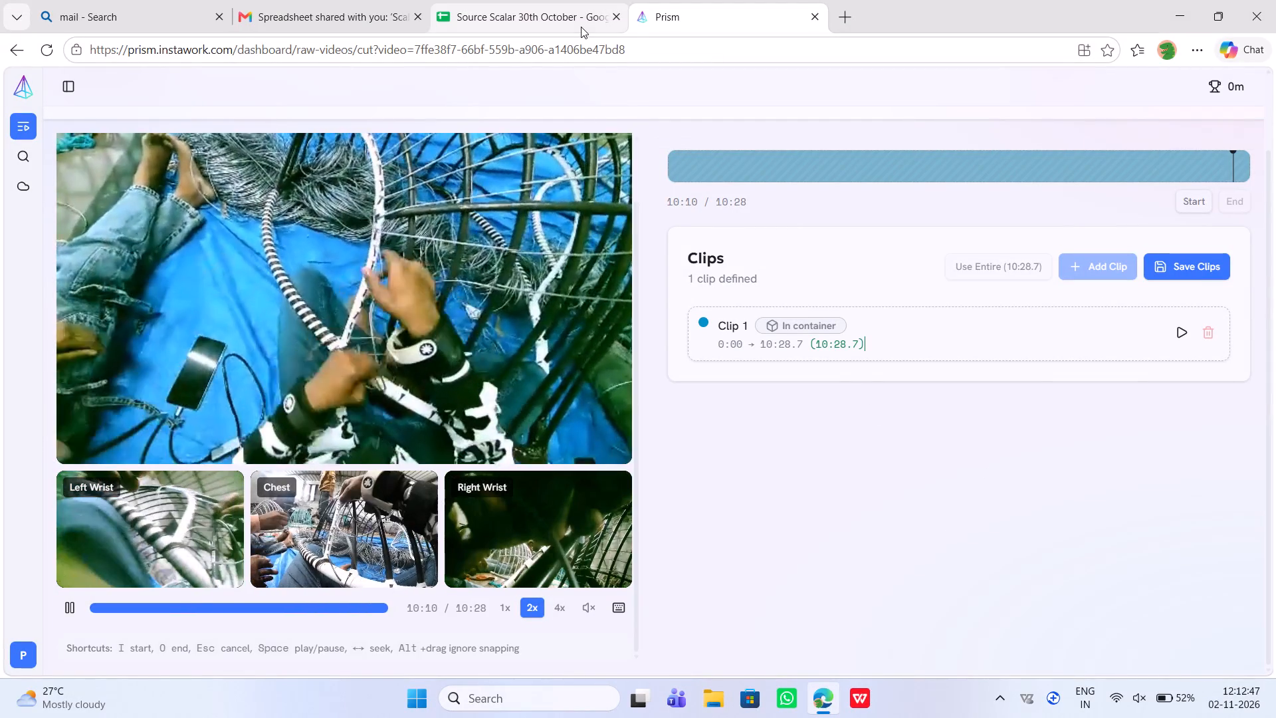
pyautogui.click(567, 16)
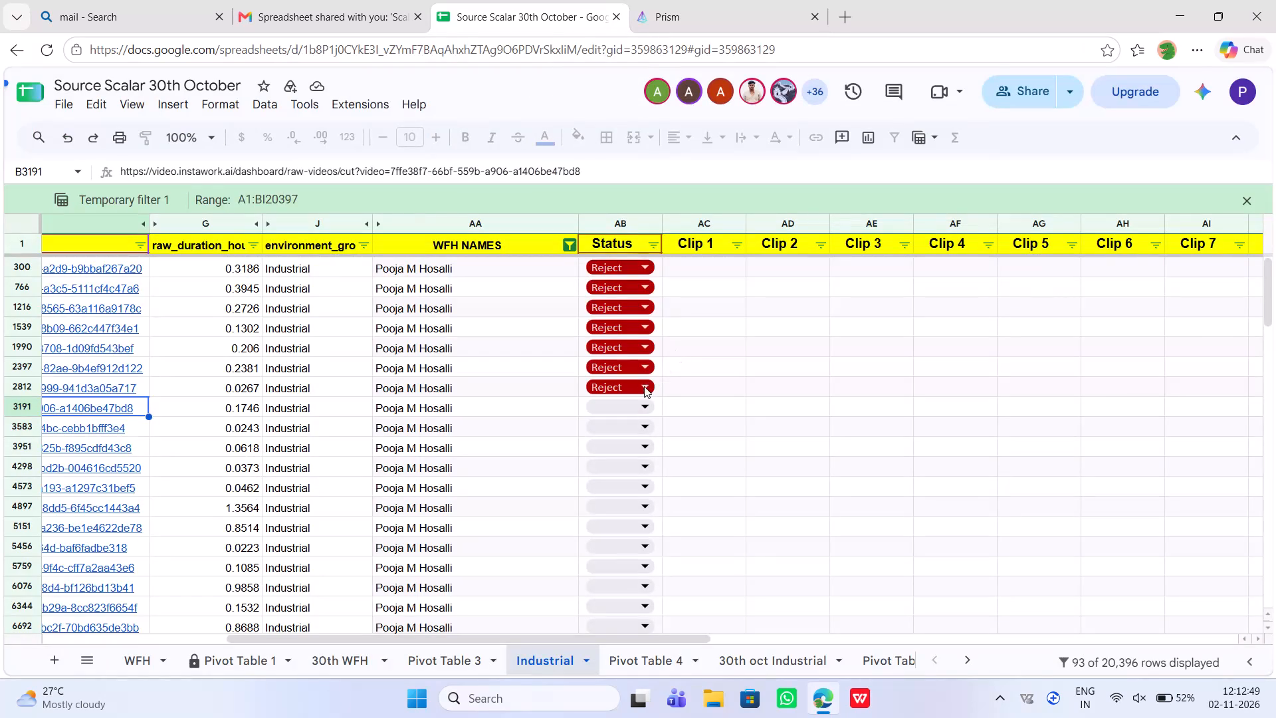
pyautogui.click(736, 17)
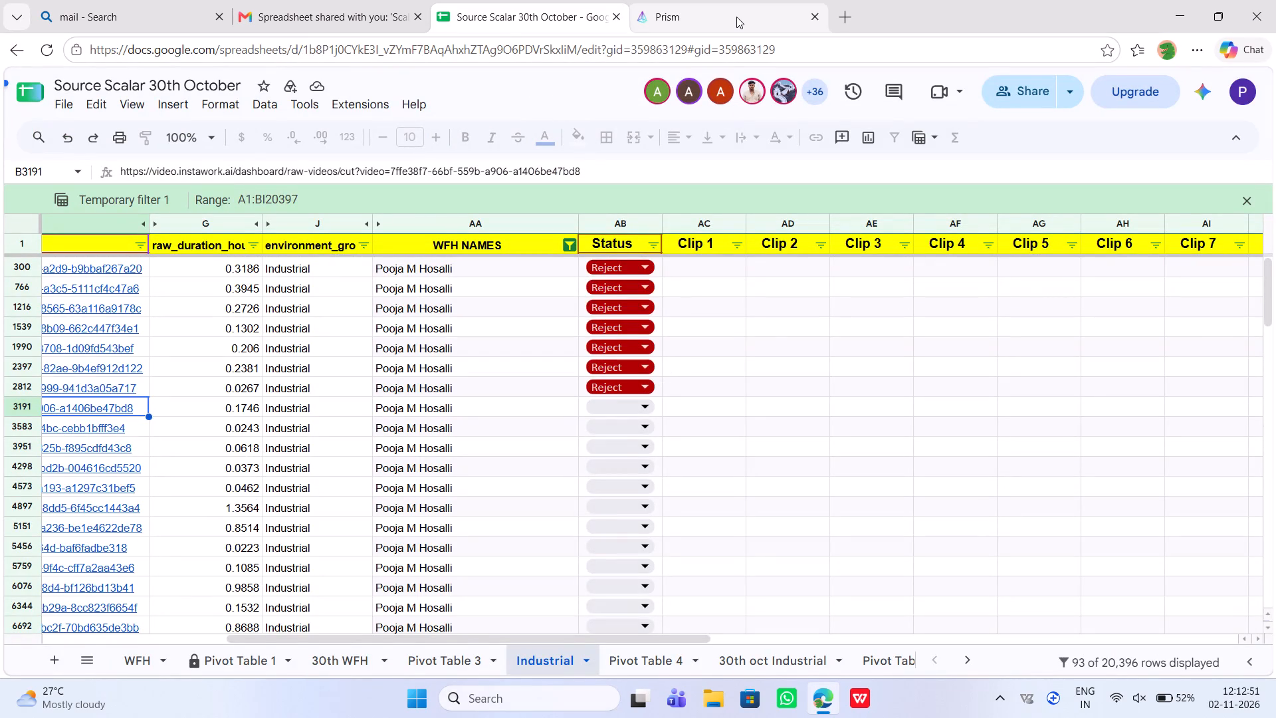
pyautogui.click(559, 288)
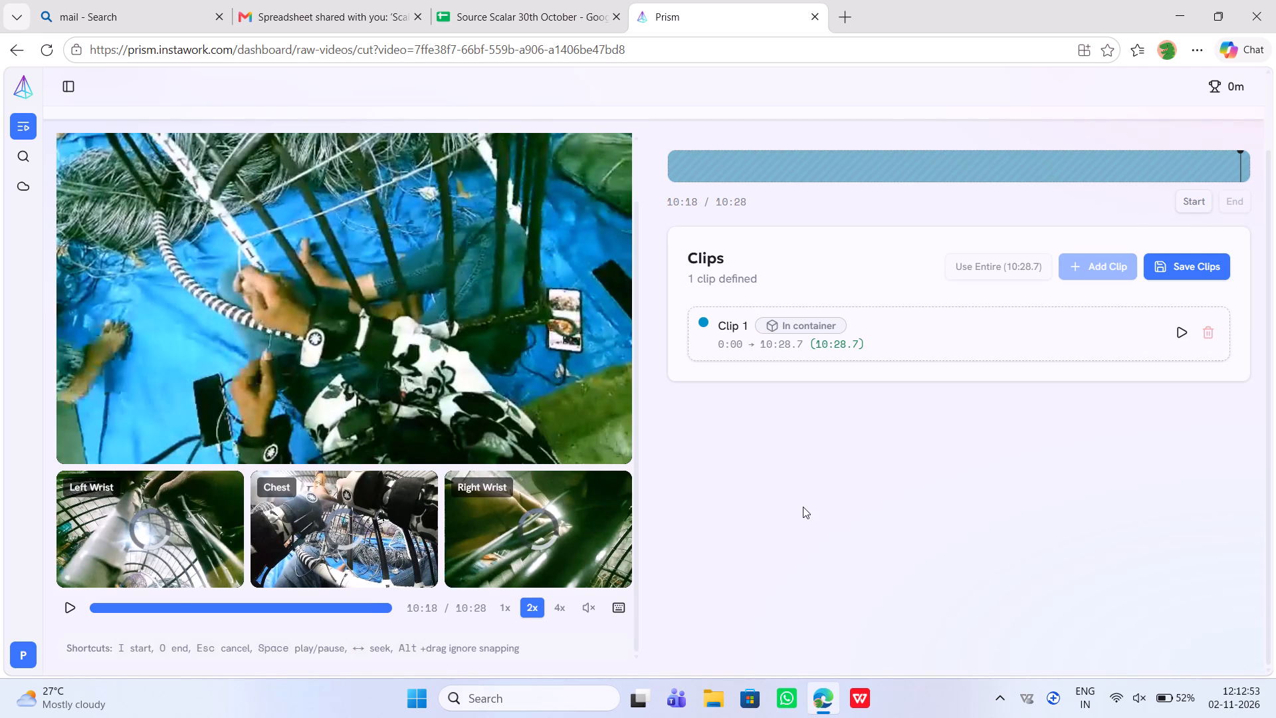
pyautogui.click(491, 436)
pyautogui.click(744, 499)
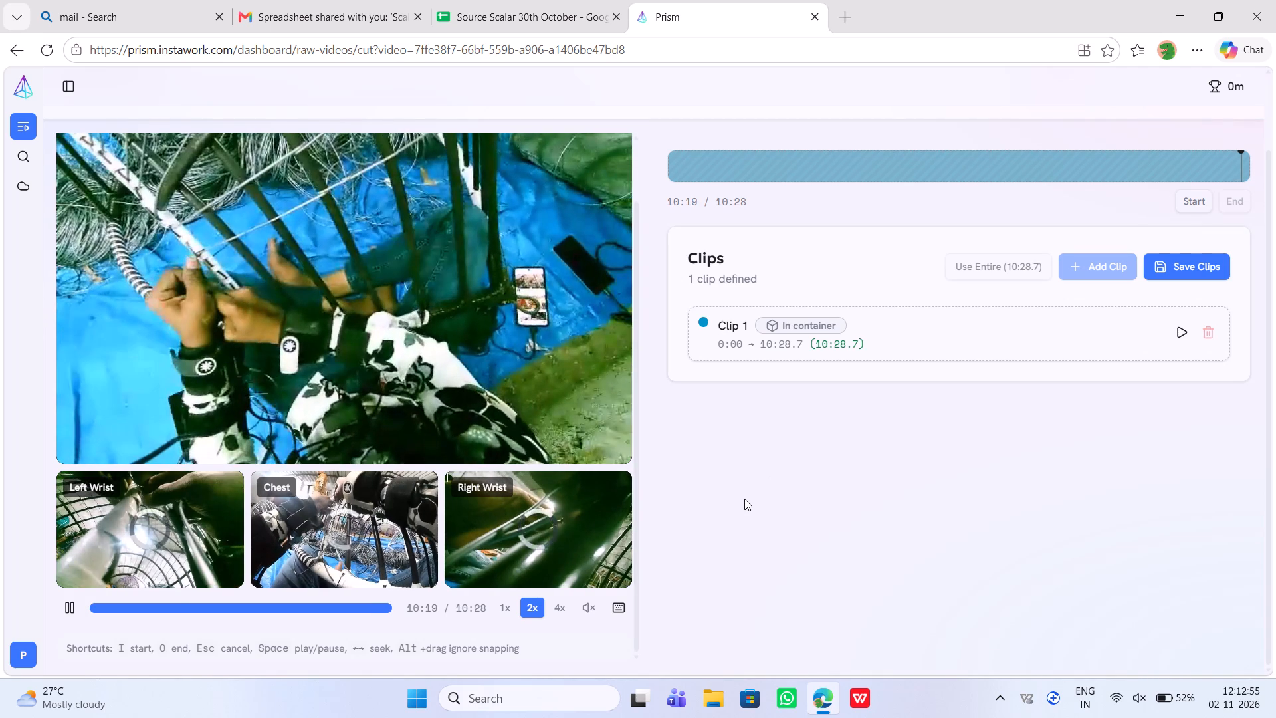
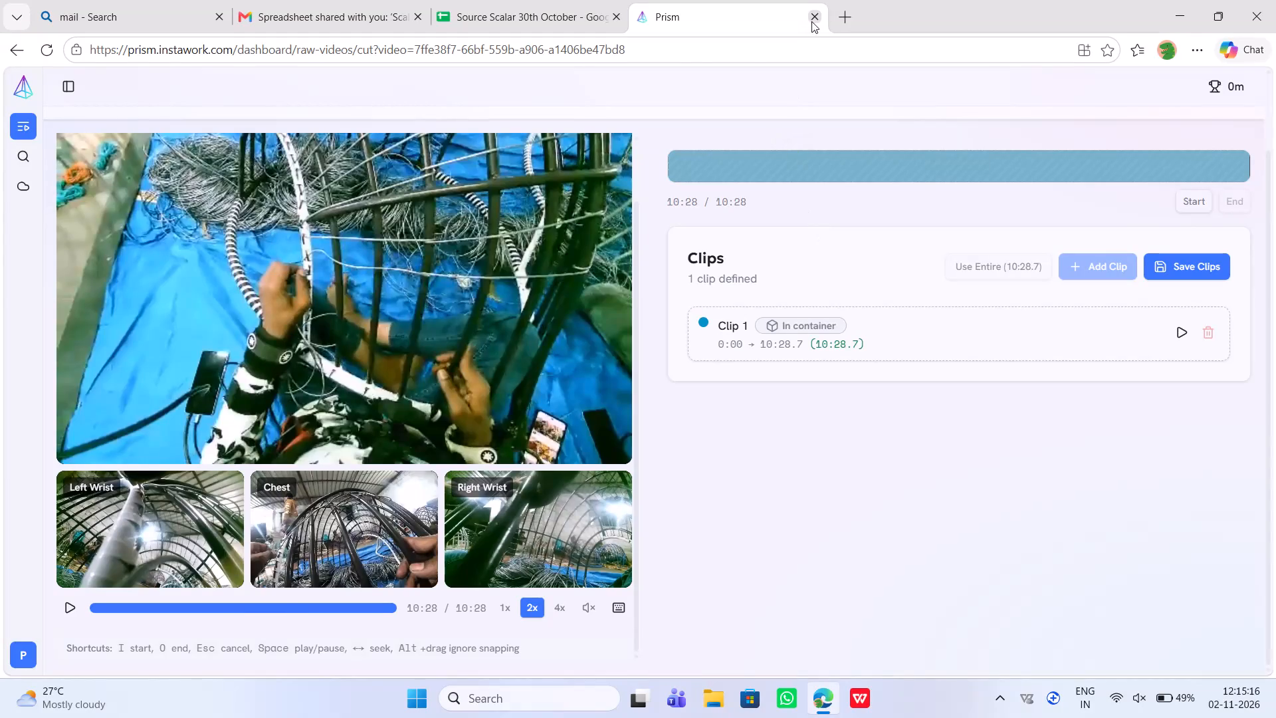
# Close the reviewed video and set the Status of row 3191 in the Industrial sheet to Reject.
pyautogui.click(814, 21)
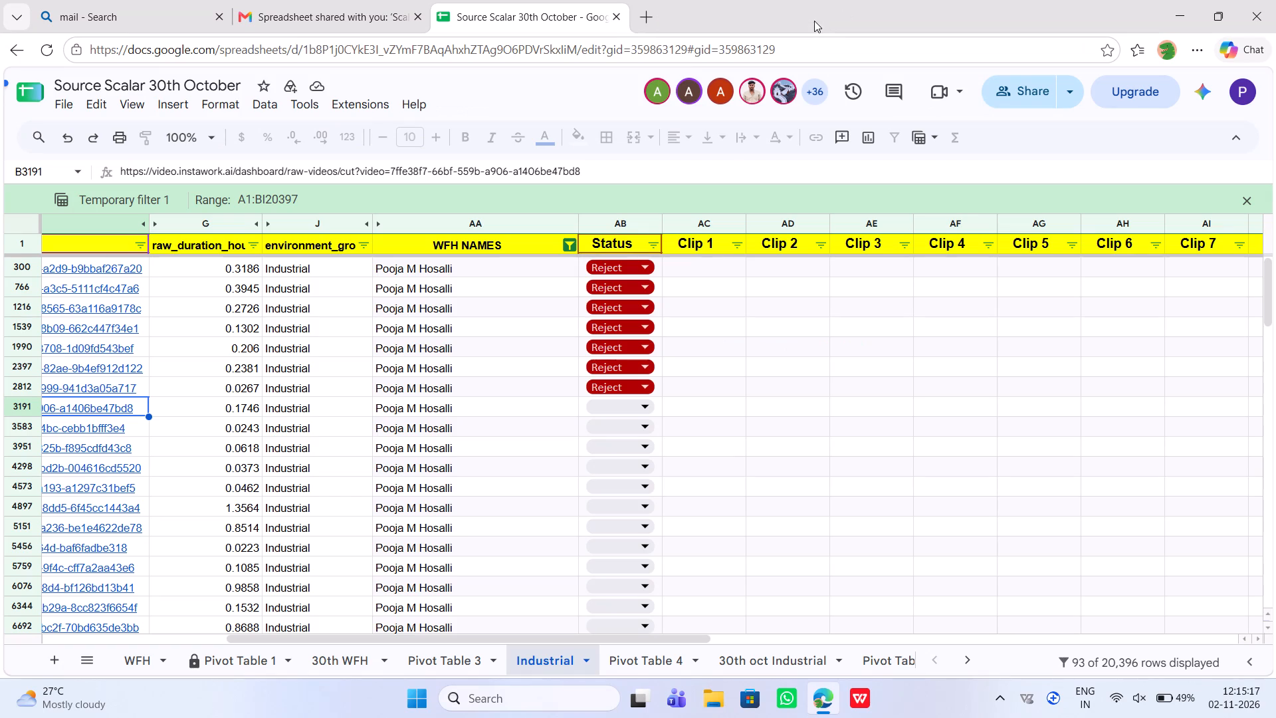
pyautogui.click(639, 414)
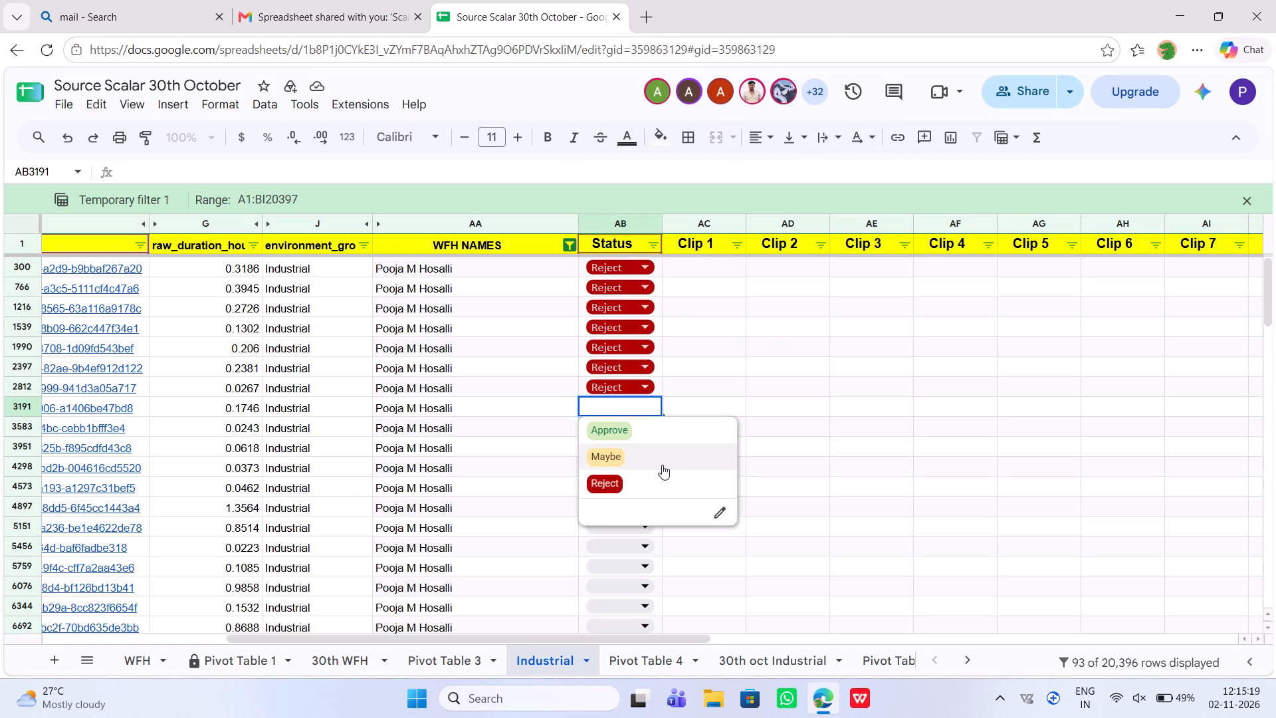
pyautogui.click(668, 473)
# Complete row 2812 with Segment "Hands out of frame", PII Blur NO and the comment "task invalid" in column BB.
pyautogui.hscroll(-6, 784, 471)
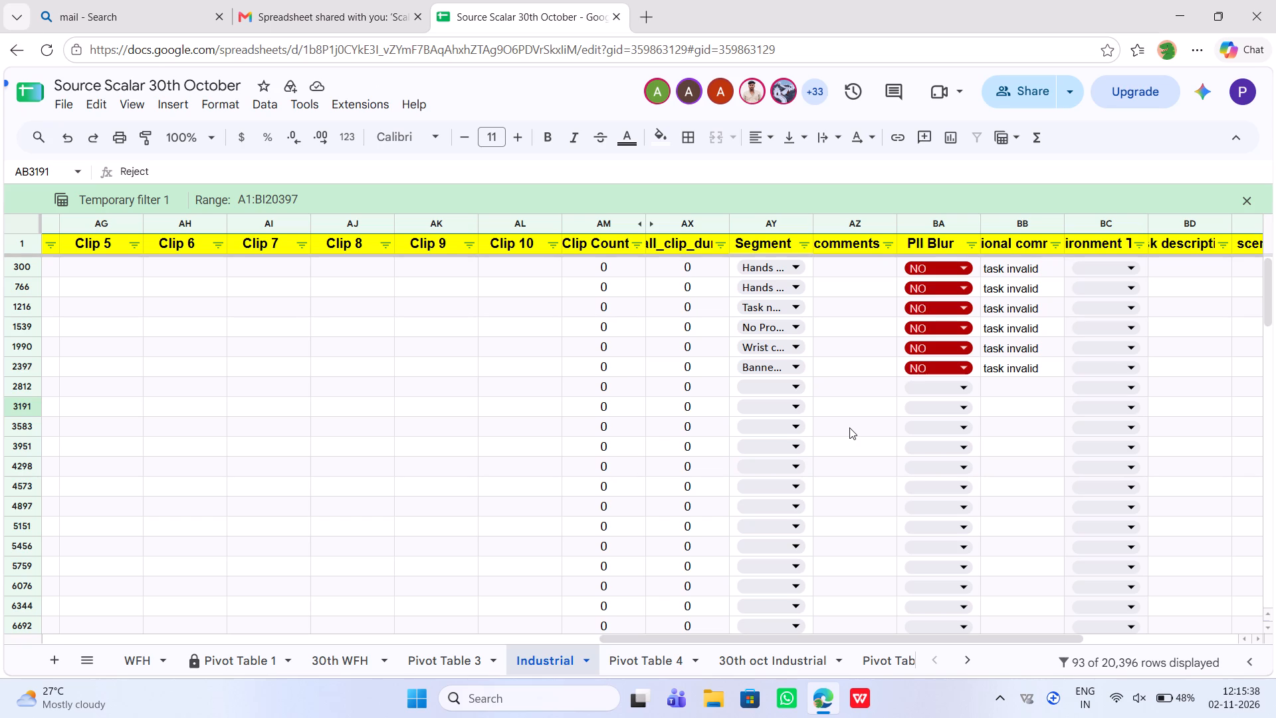
pyautogui.click(801, 391)
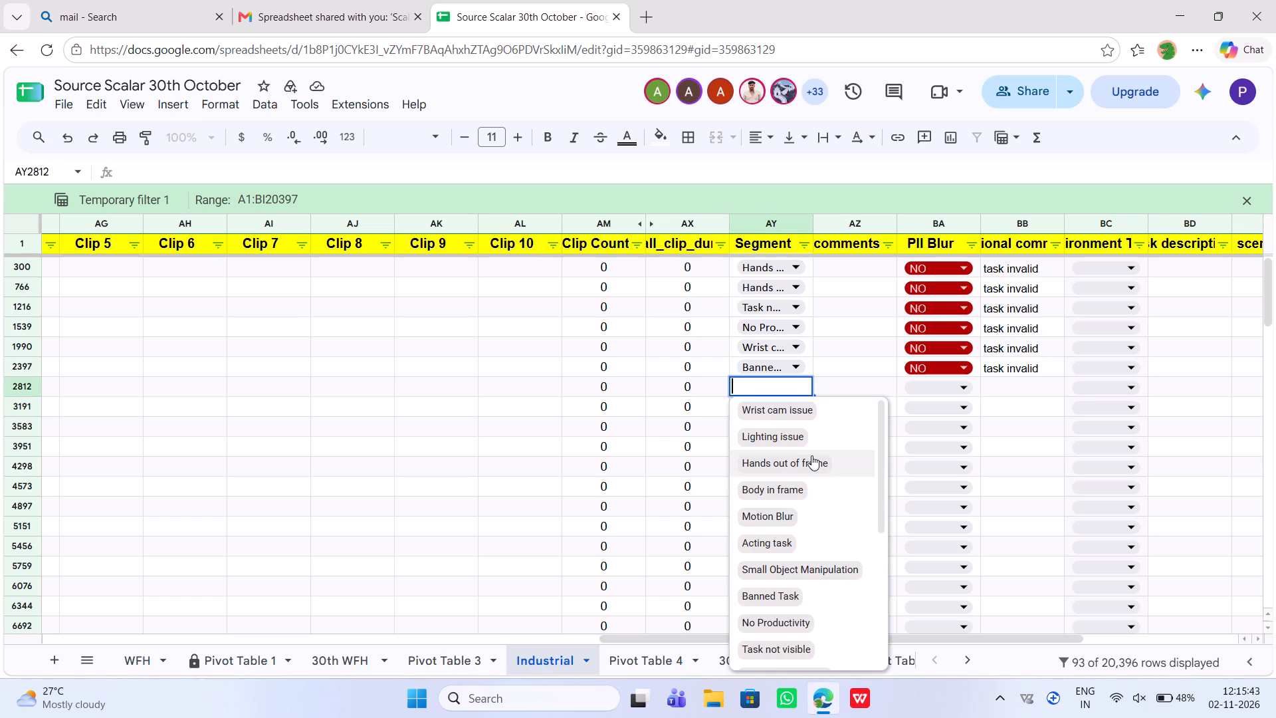
pyautogui.click(811, 455)
pyautogui.moveTo(917, 386); pyautogui.dragTo(937, 435)
pyautogui.click(937, 435)
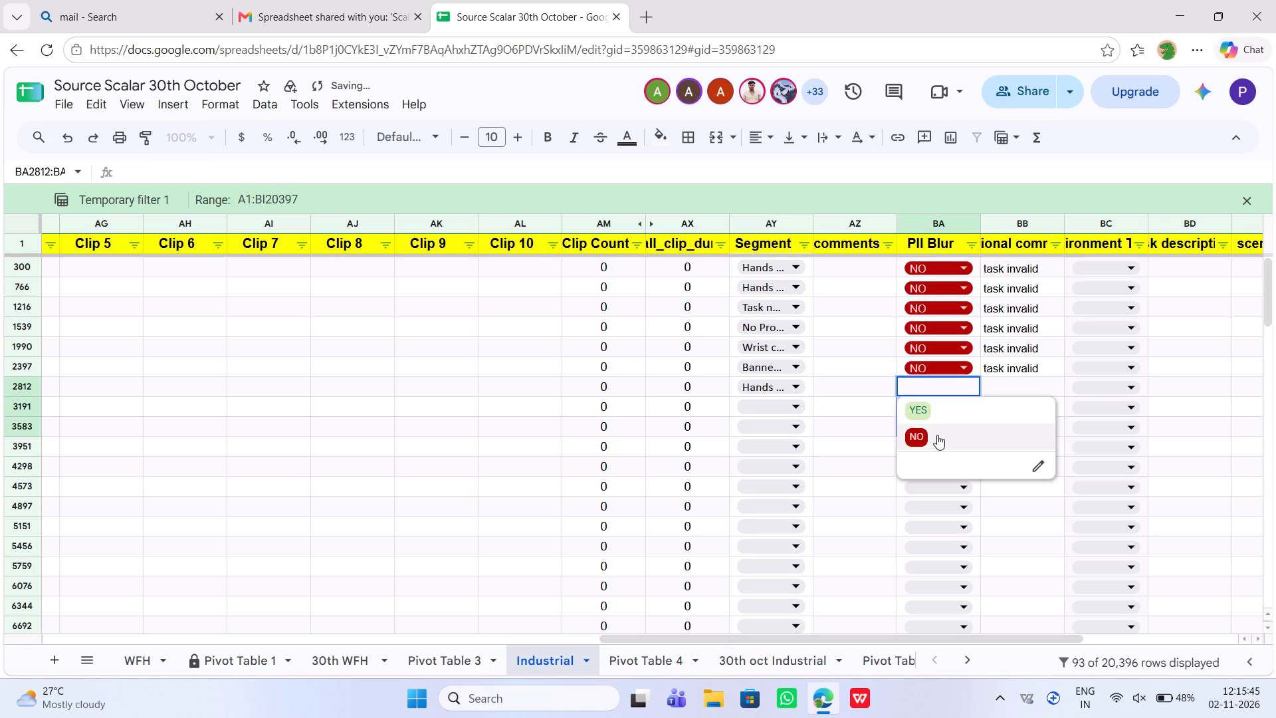
pyautogui.click(999, 384)
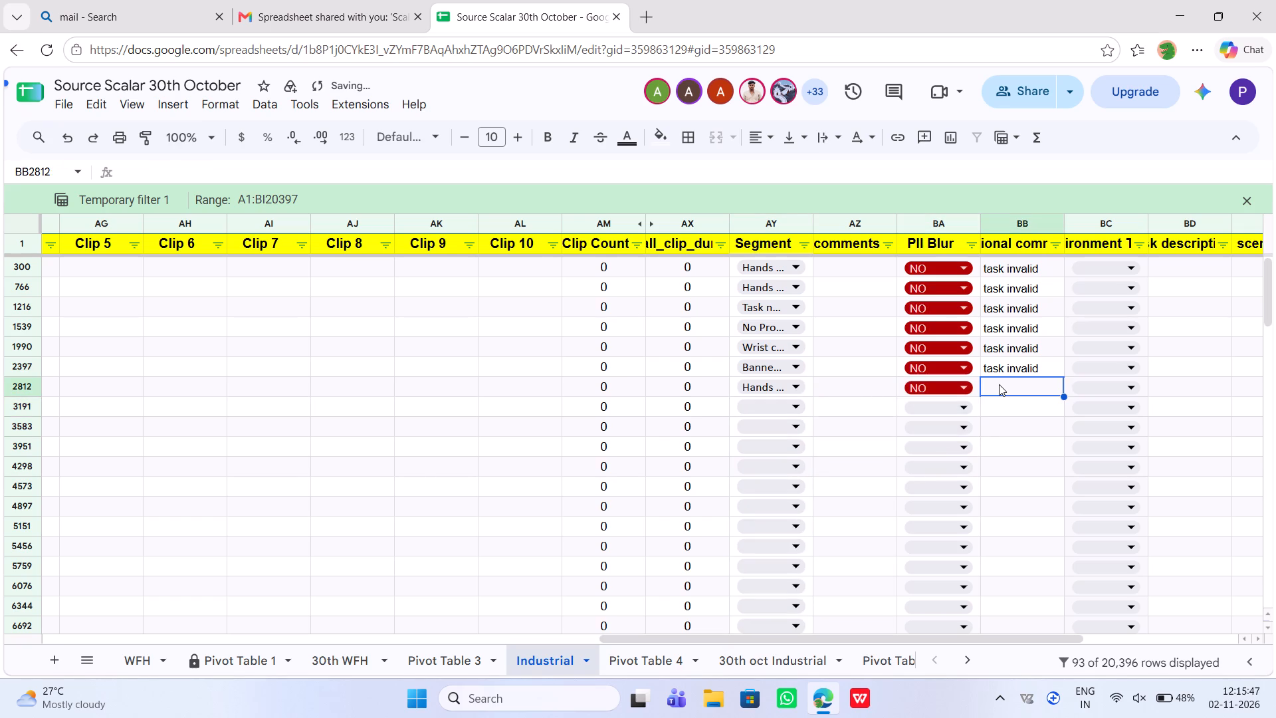
pyautogui.hotkey('ctrl', 'v')
# Open the row 3583 raw video in Prism and review its footage, skipping ahead to about 0:42.
pyautogui.hscroll(8, 999, 384)
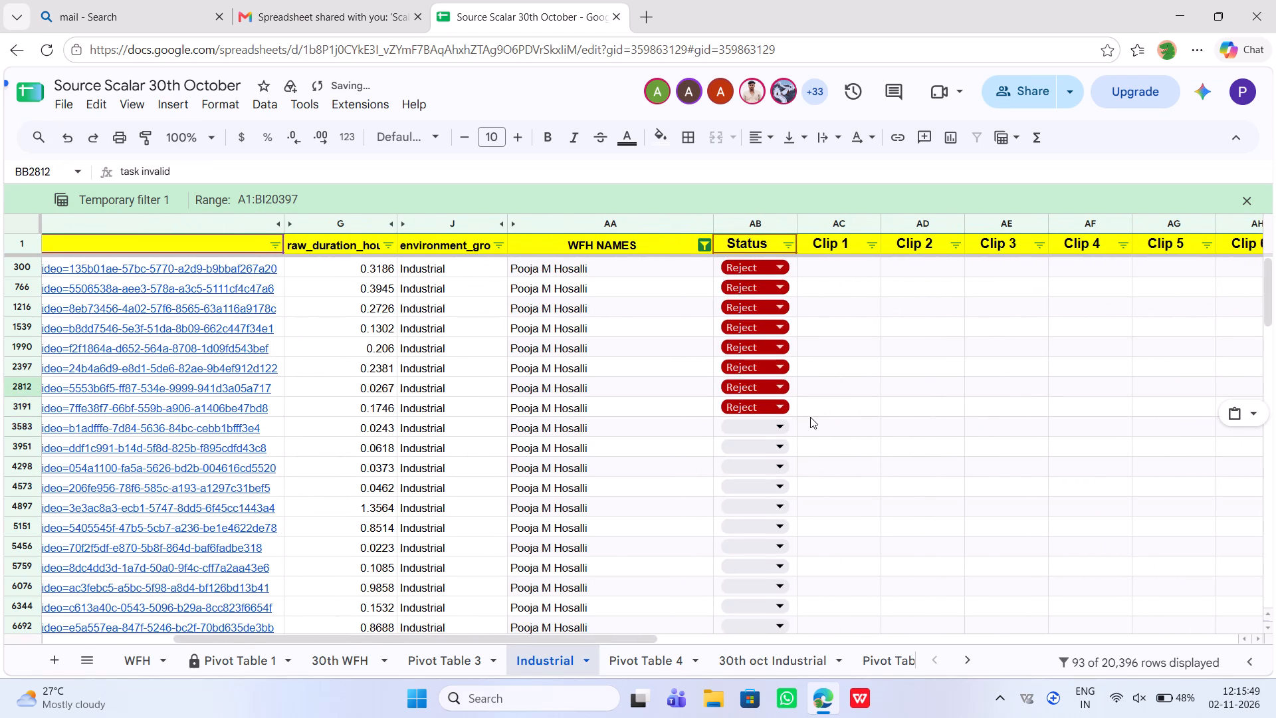
pyautogui.scroll(-1, 810, 417)
pyautogui.scroll(2, 320, 413)
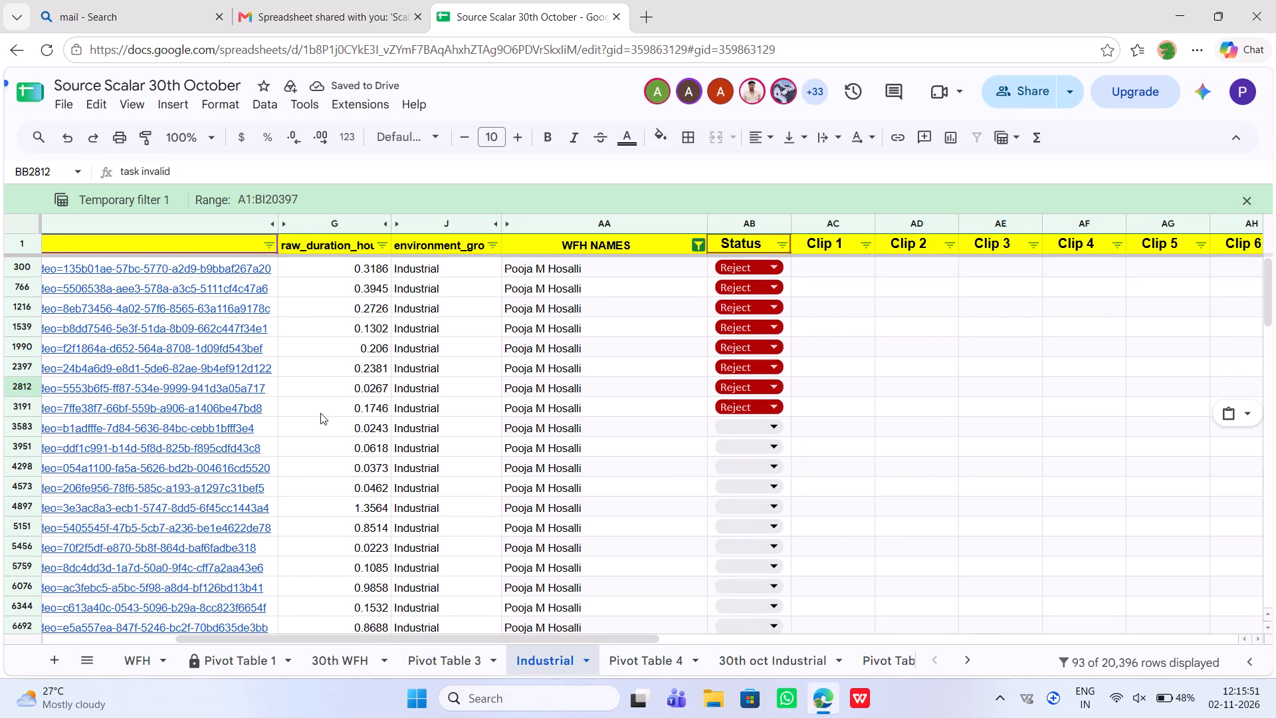
pyautogui.scroll(1, 320, 413)
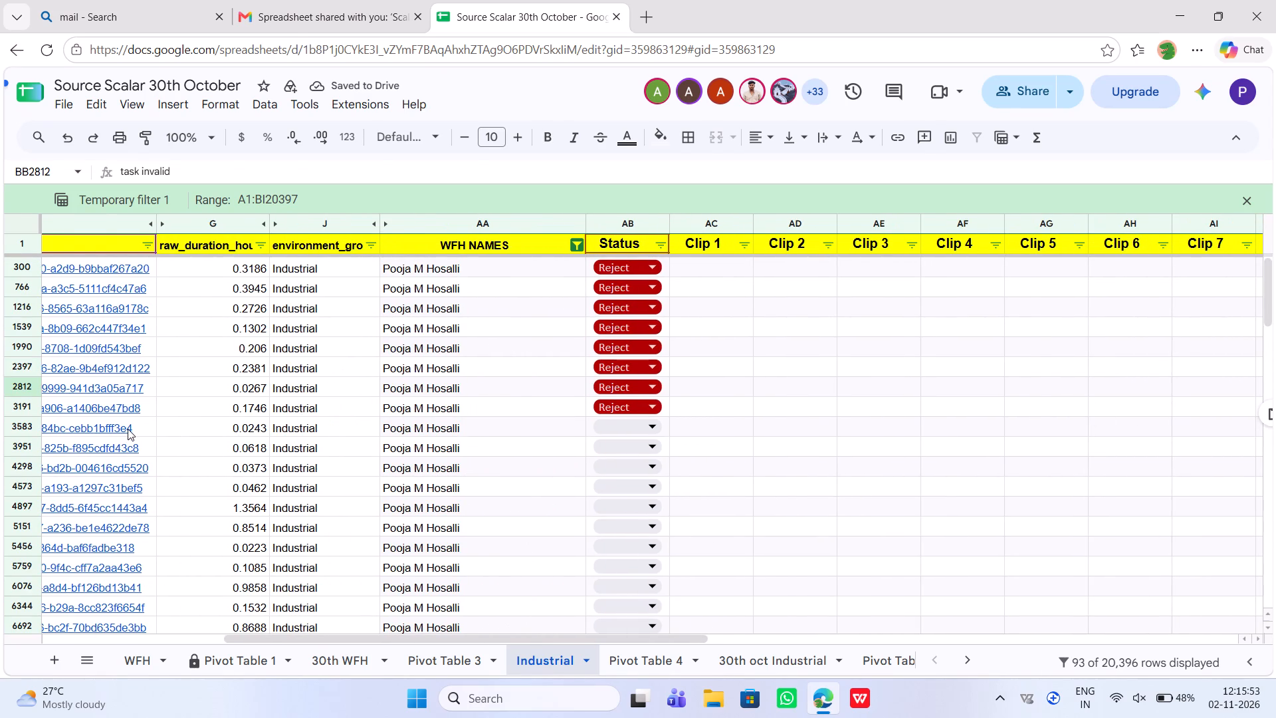
pyautogui.click(128, 429)
pyautogui.click(142, 457)
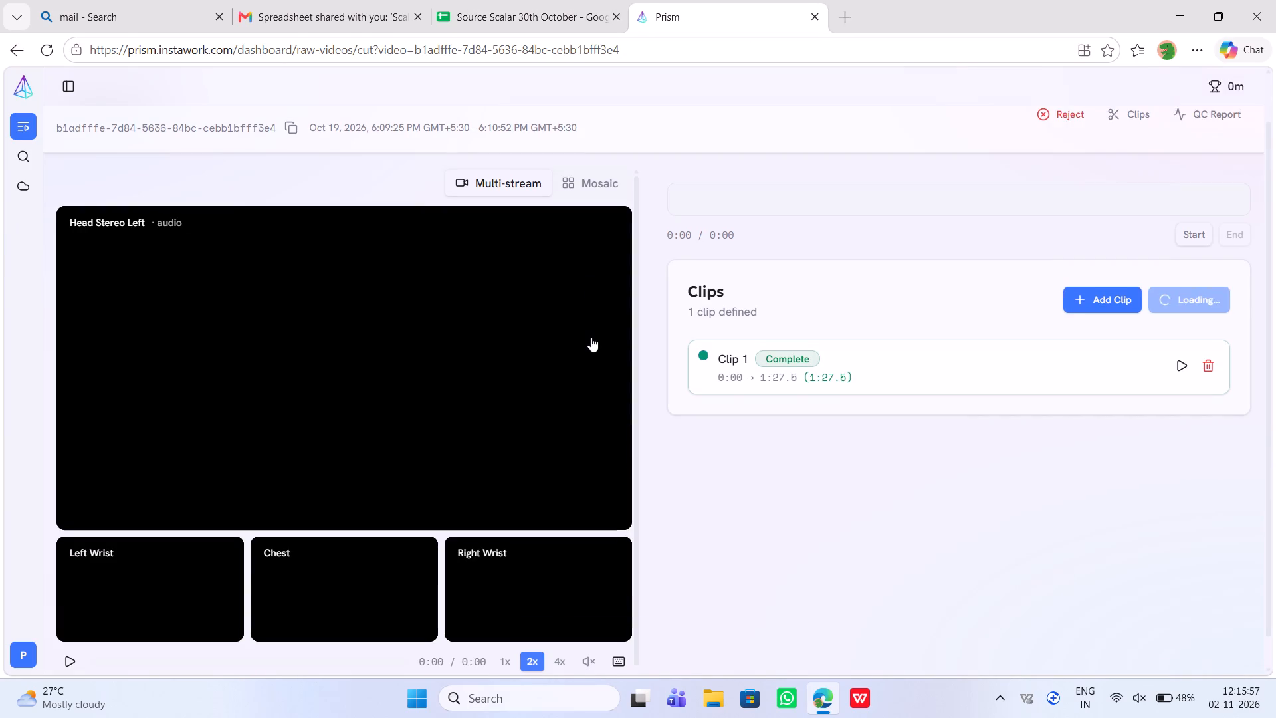
pyautogui.scroll(-3, 593, 318)
pyautogui.click(800, 499)
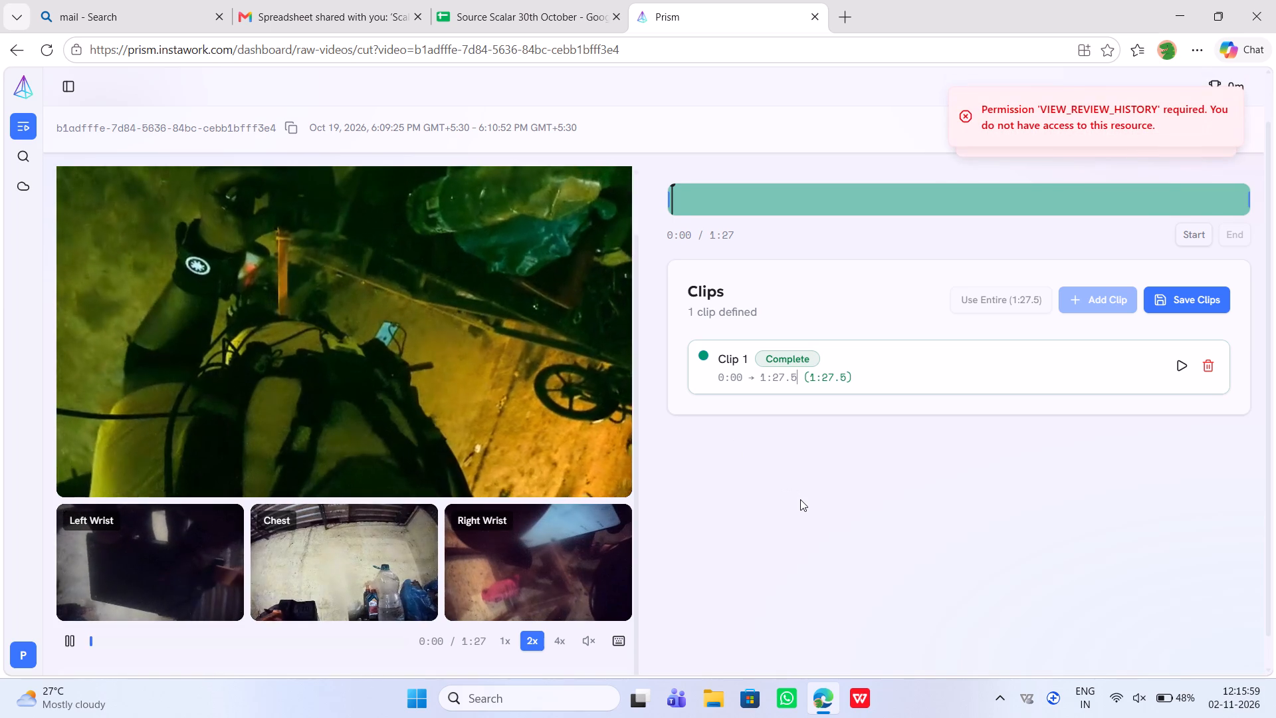
pyautogui.click(952, 199)
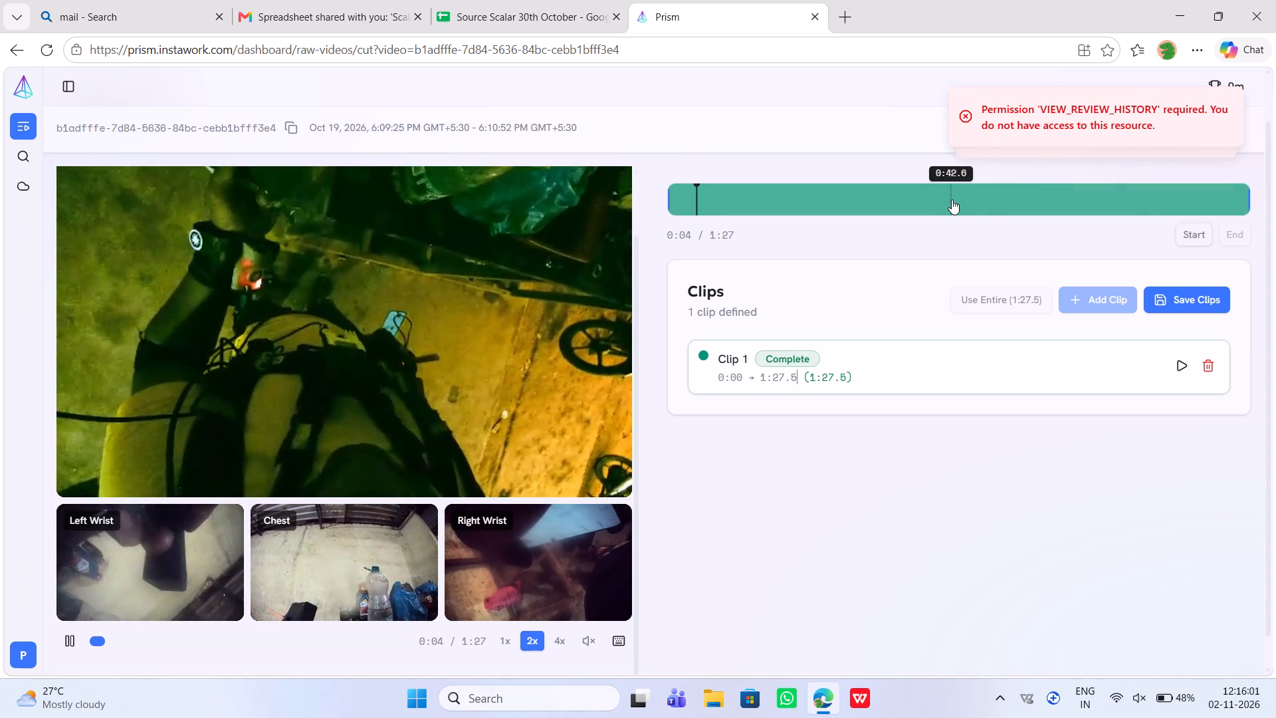
pyautogui.click(1115, 241)
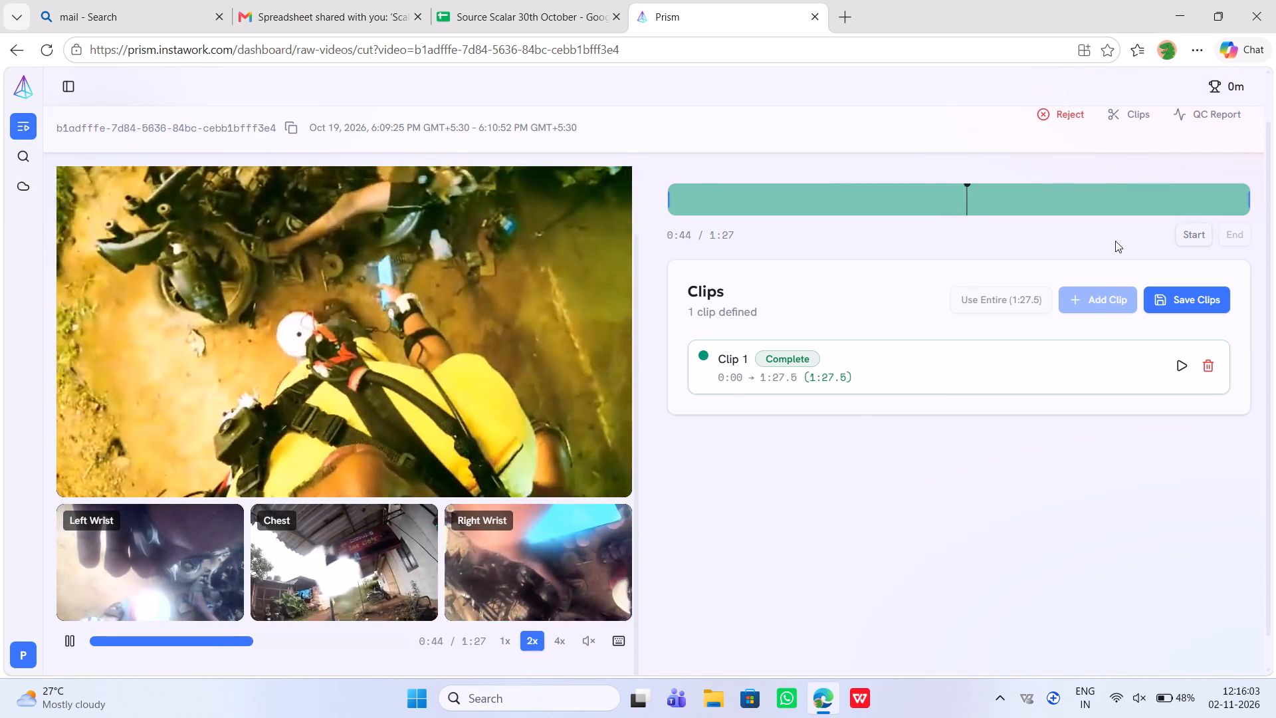
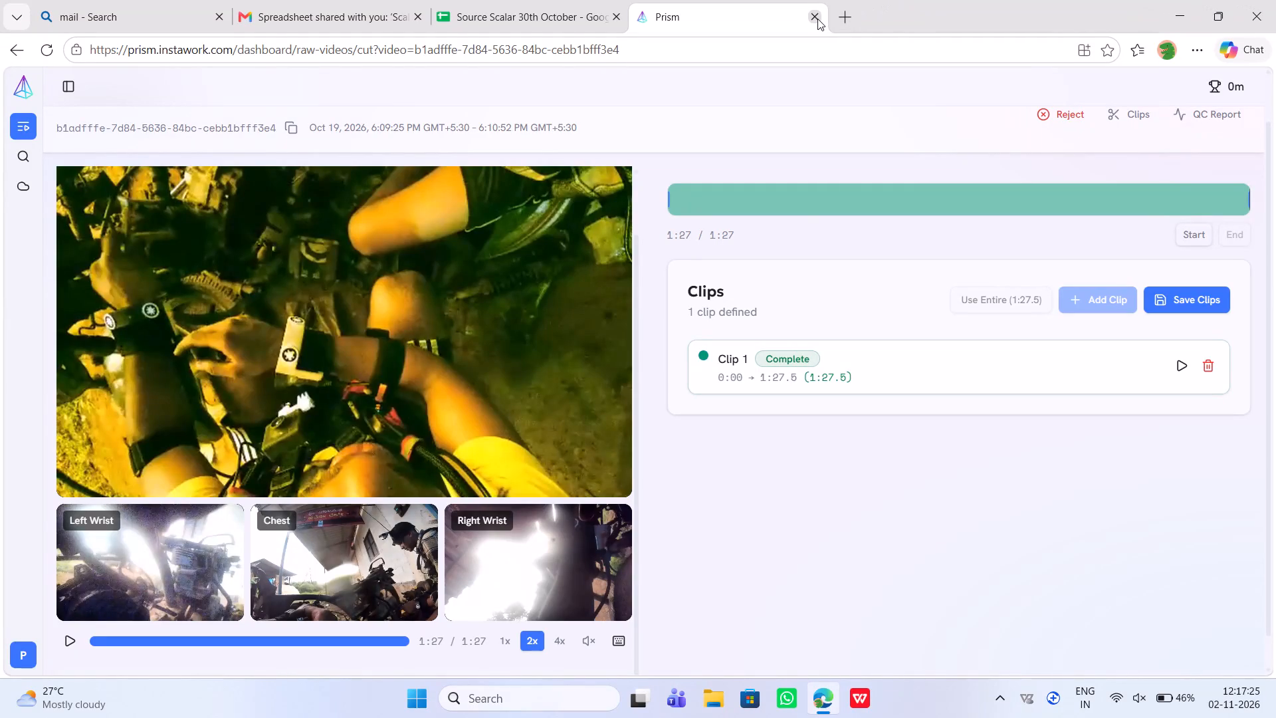
# Close the reviewed video and set the Status of row 3583 in the Industrial sheet to Reject.
pyautogui.click(817, 19)
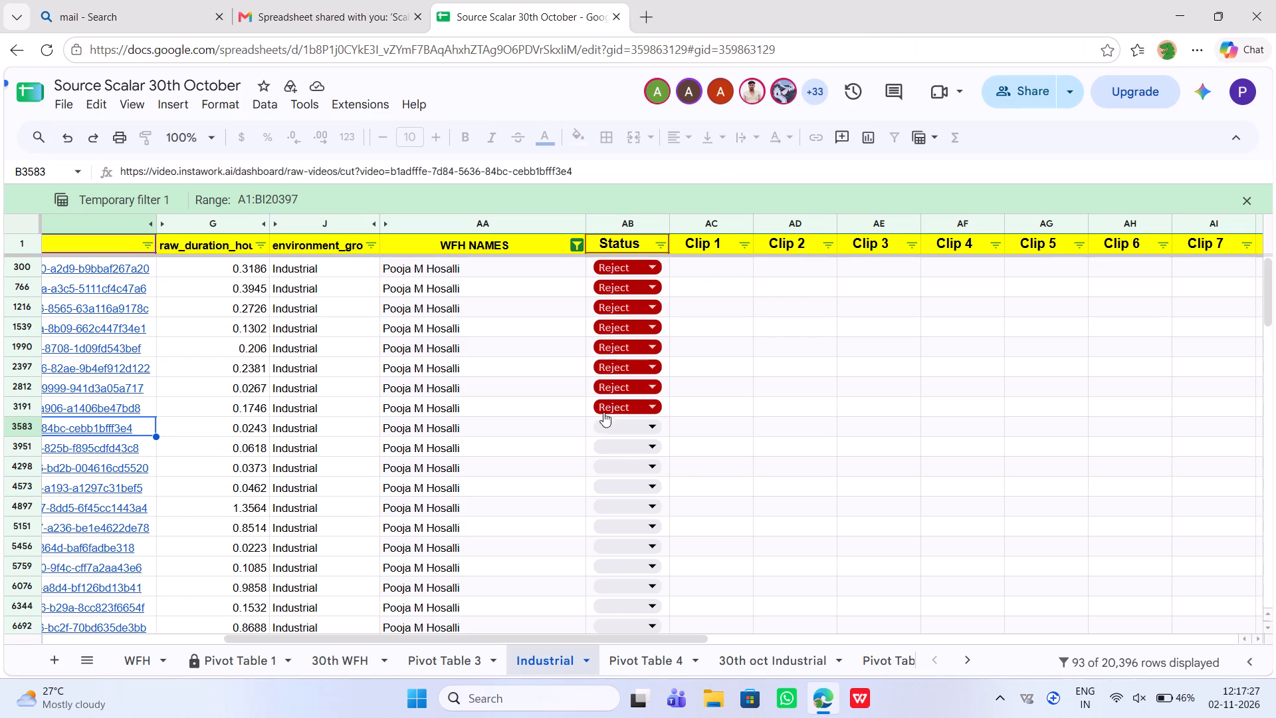
pyautogui.click(649, 427)
pyautogui.click(649, 427)
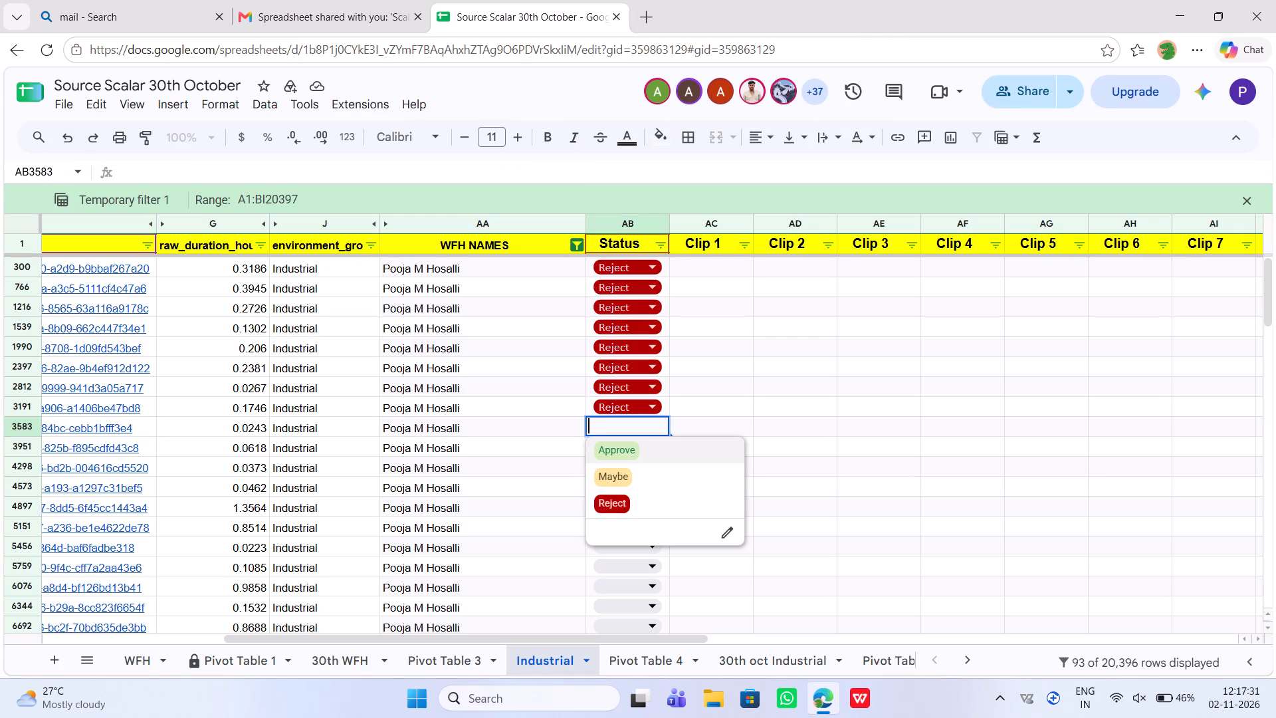
pyautogui.click(688, 507)
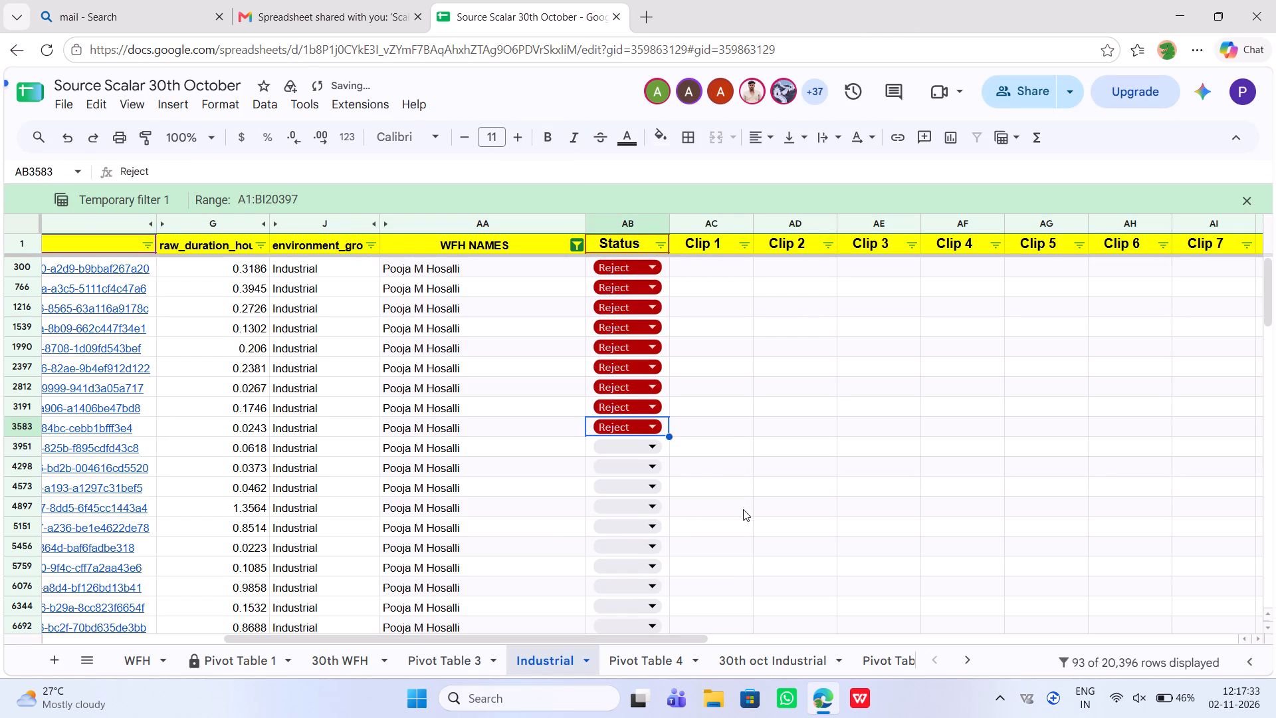
# Complete row 3191 with Segment "Hands out of frame", PII Blur NO and the comment "task invalid" in column BB.
pyautogui.hscroll(-6, 849, 519)
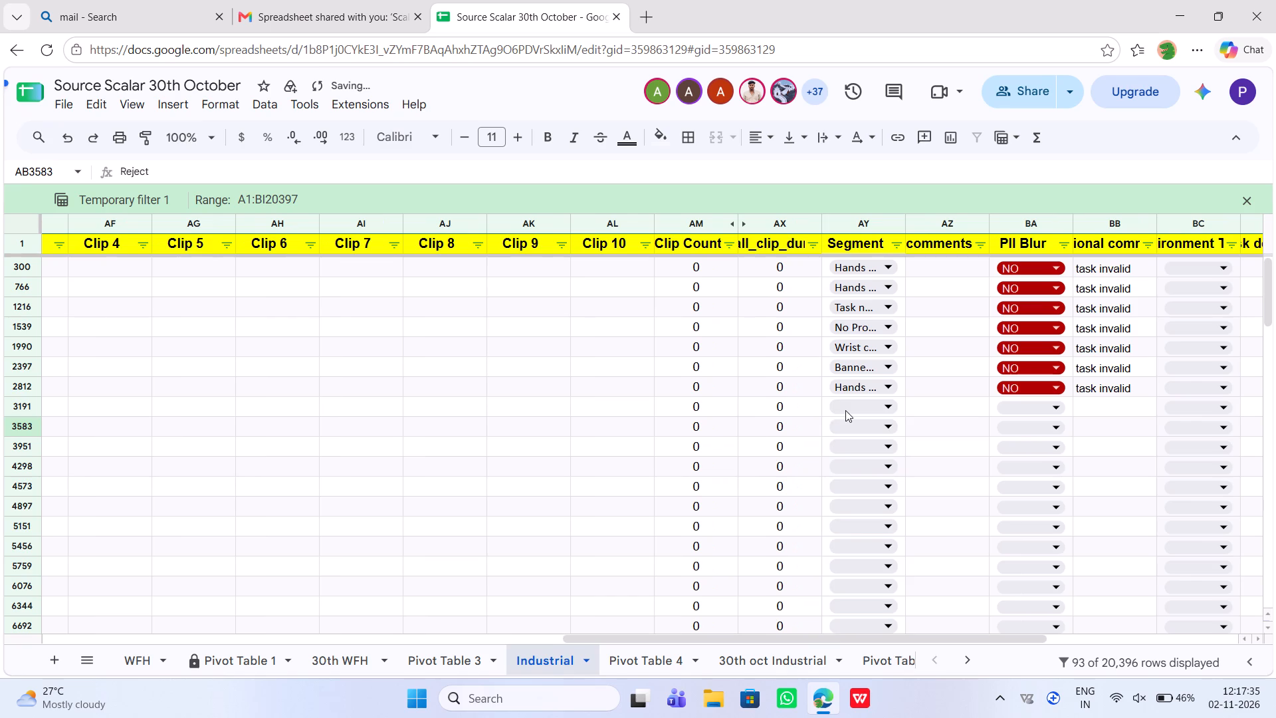
pyautogui.click(845, 410)
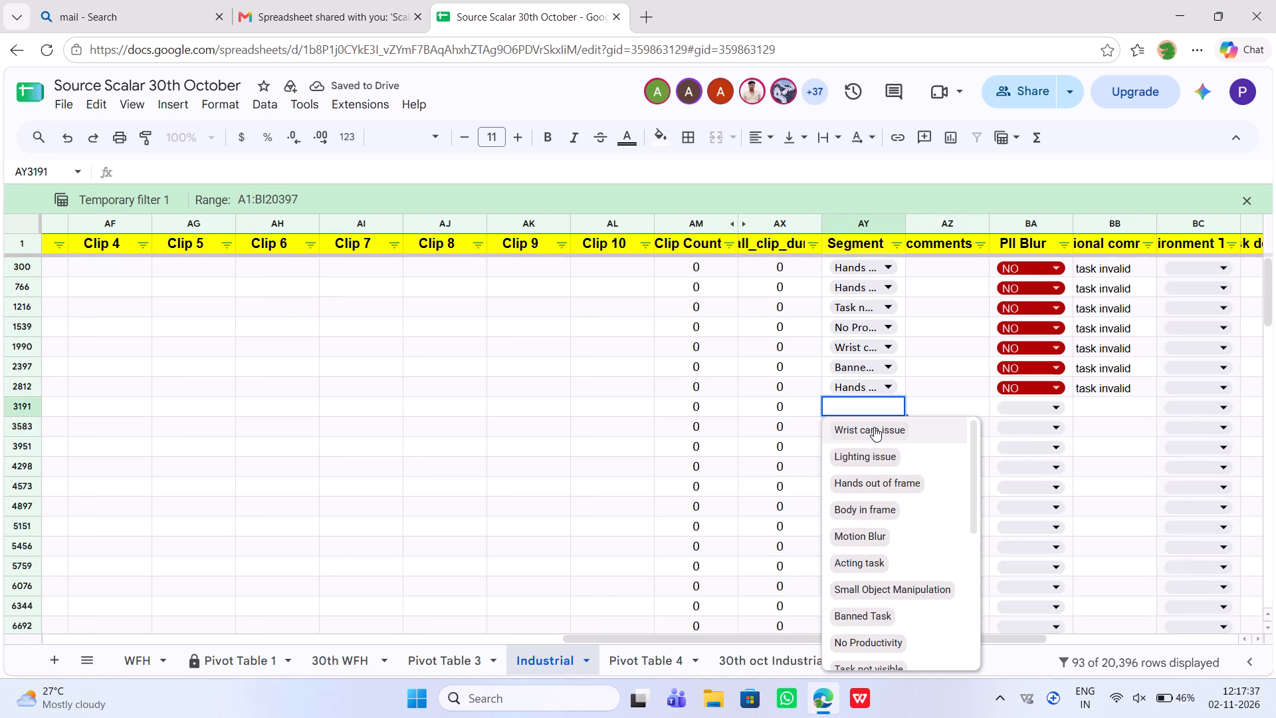
pyautogui.click(887, 480)
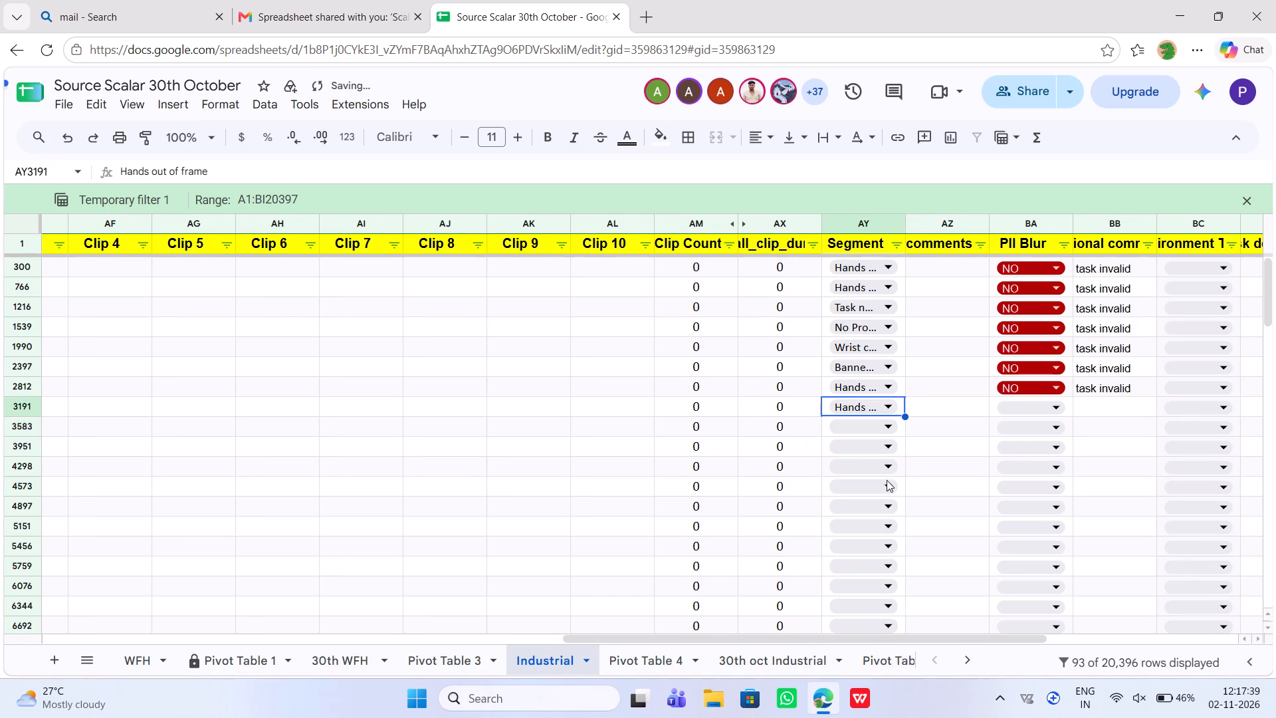
pyautogui.click(1032, 405)
pyautogui.click(1040, 447)
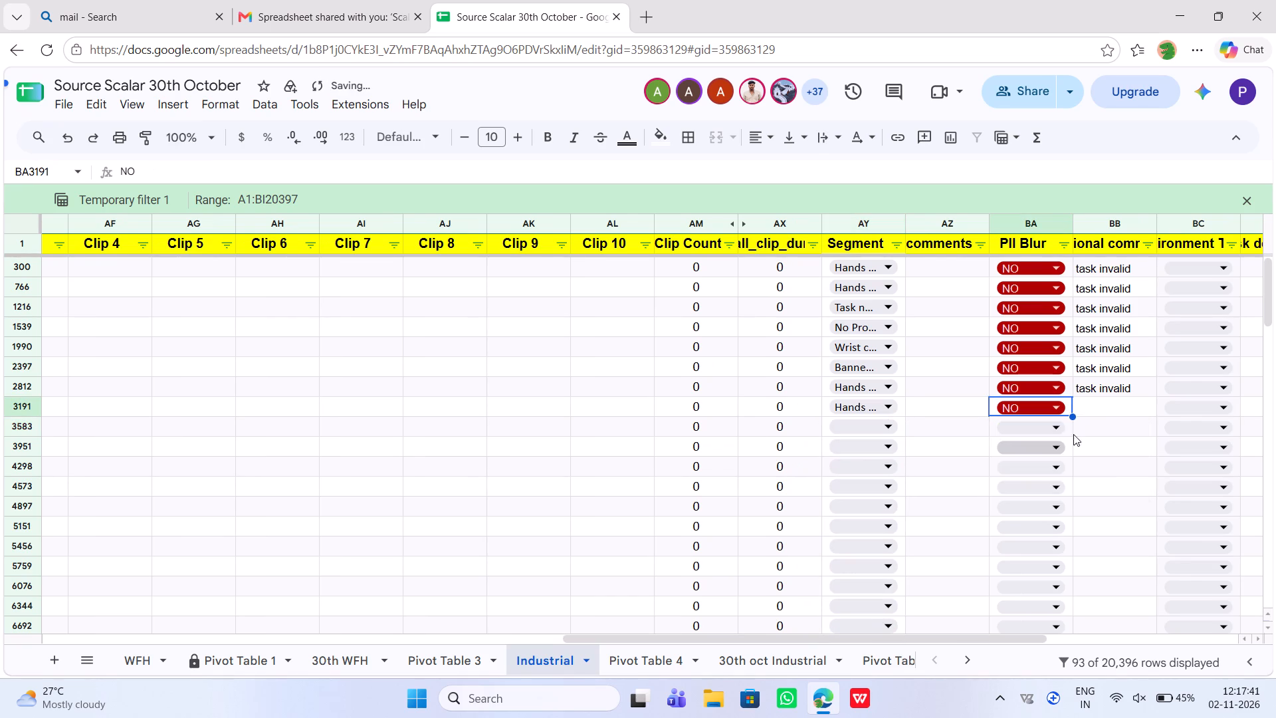
pyautogui.click(1107, 408)
pyautogui.hotkey('ctrl', 'v')
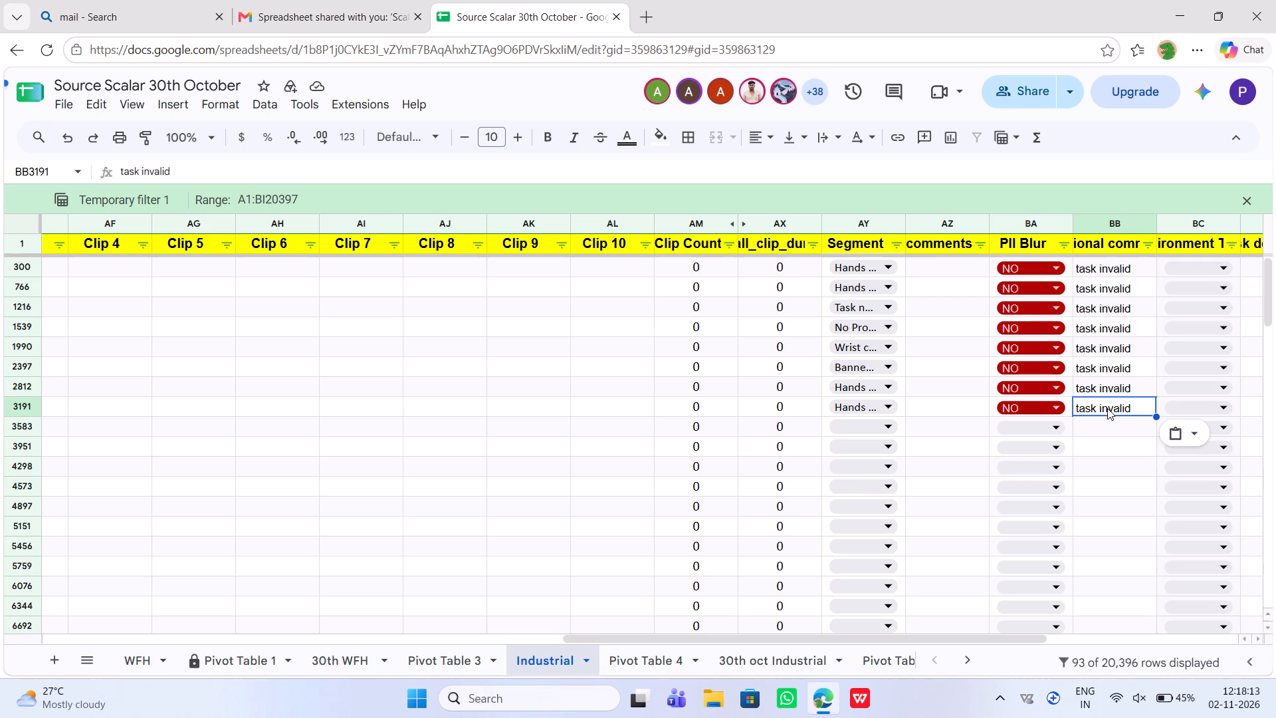
# Complete row 3583 with Segment "Hands out of frame", PII Blur NO and the comment "task invalid" in column BB.
pyautogui.hscroll(4, 770, 471)
pyautogui.hscroll(-1, 770, 471)
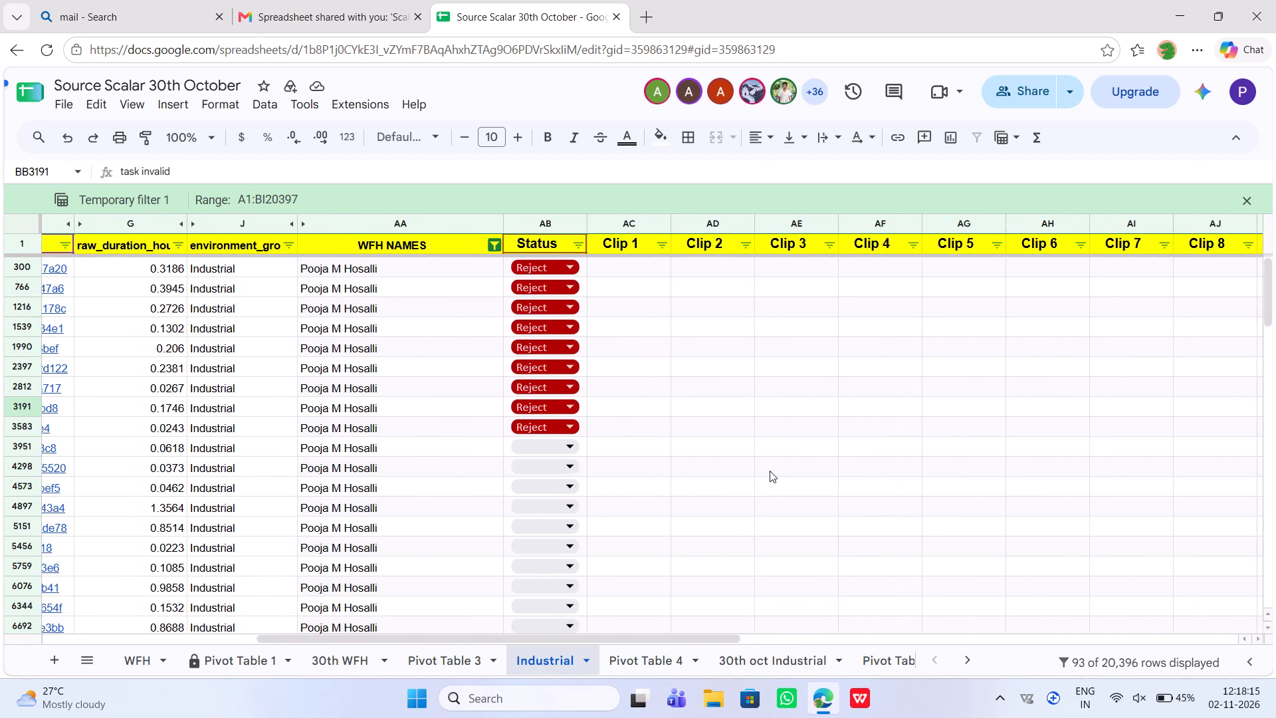
pyautogui.hscroll(-1, 770, 471)
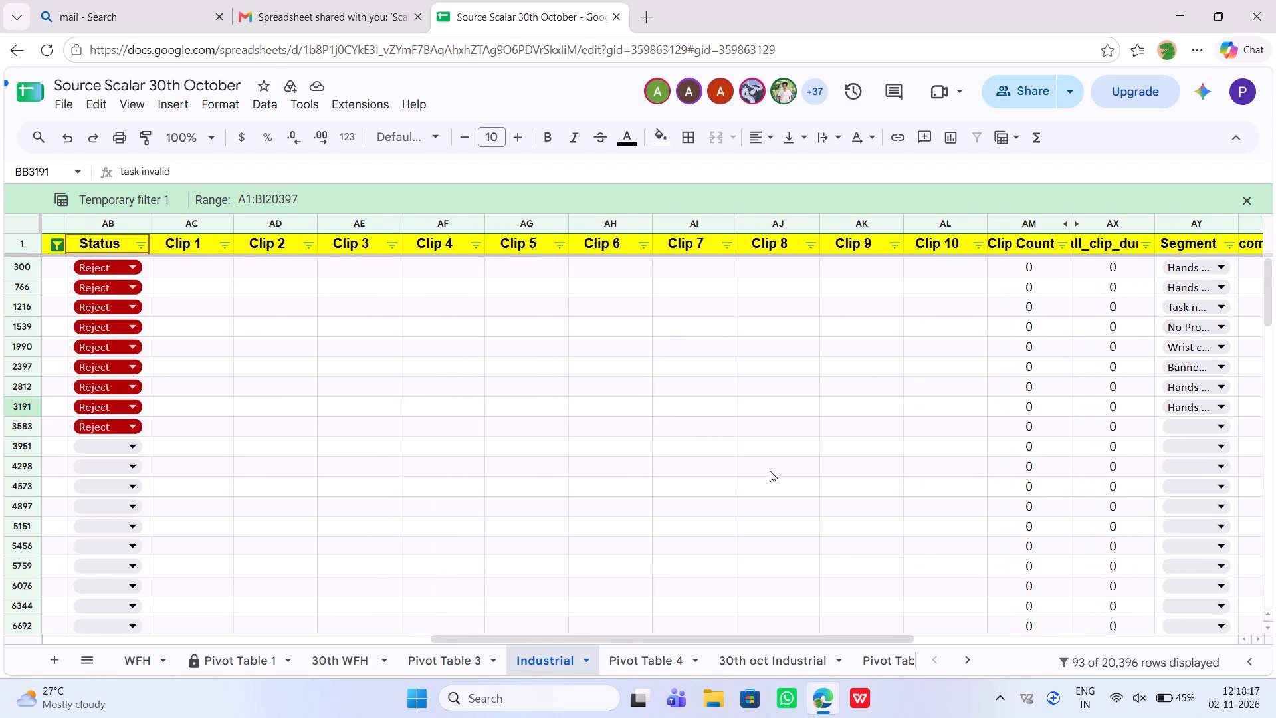
pyautogui.hscroll(-1, 770, 471)
pyautogui.click(851, 426)
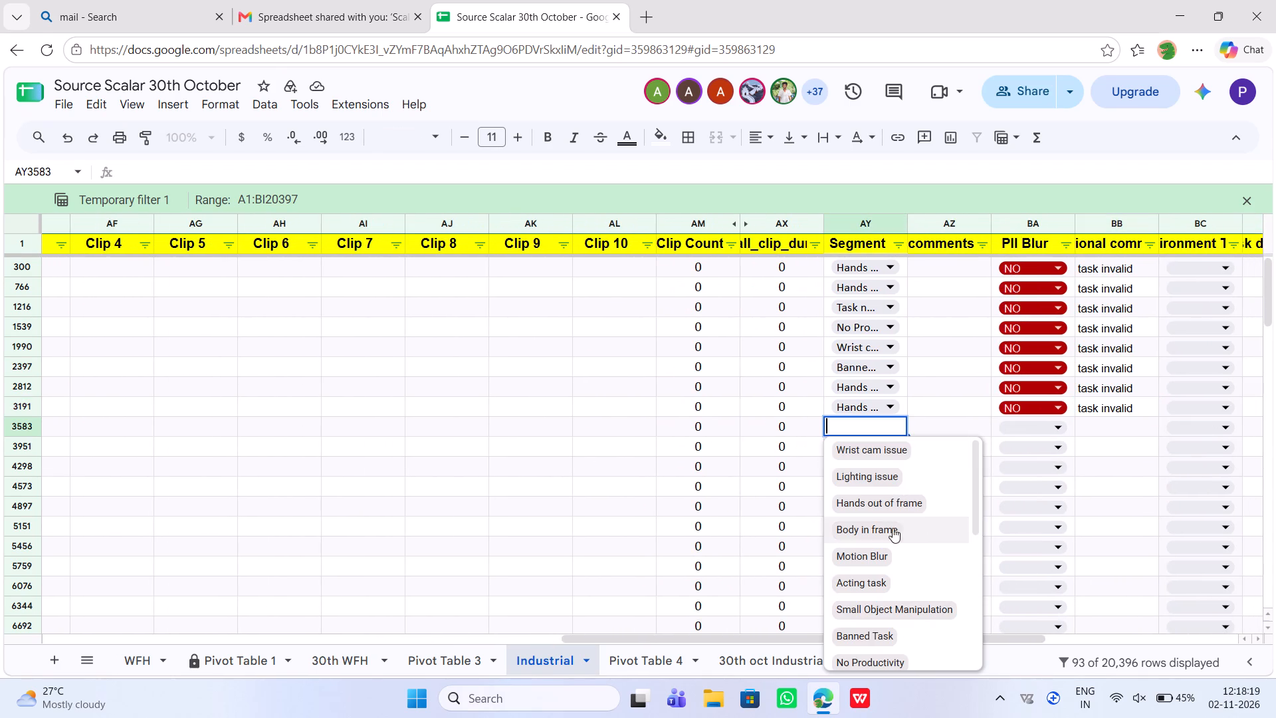
pyautogui.click(898, 494)
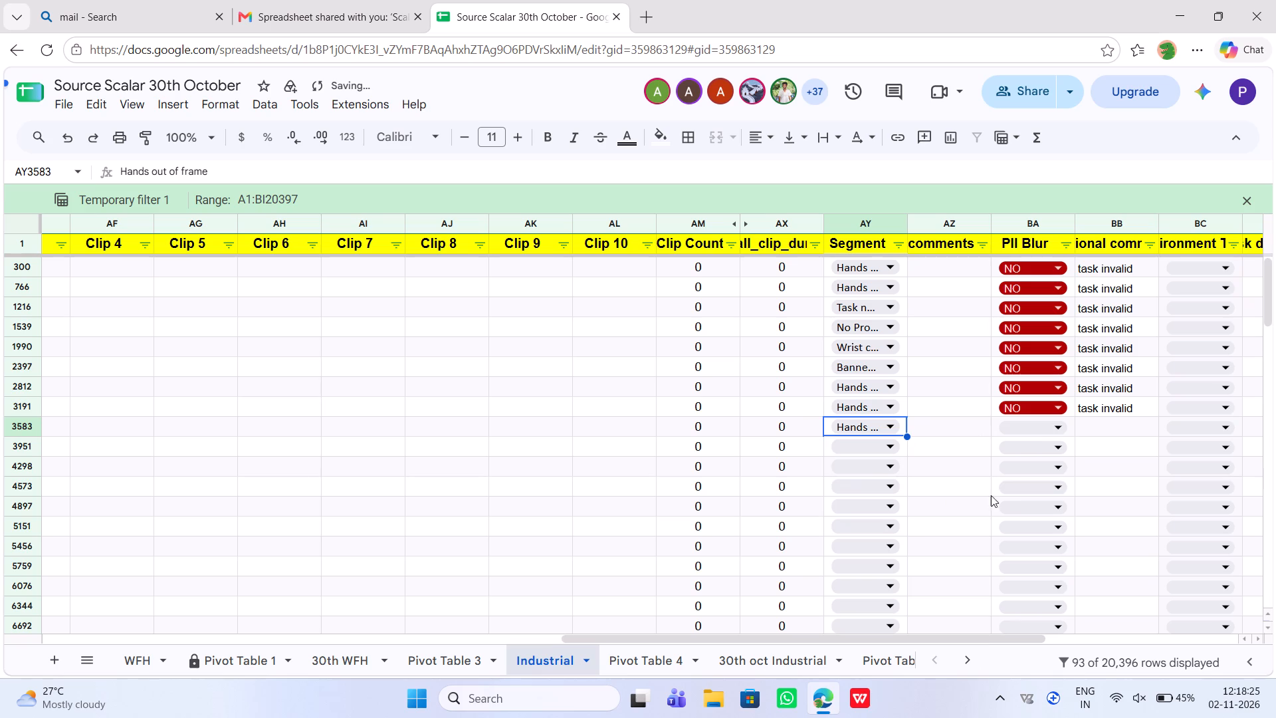
pyautogui.click(1033, 429)
pyautogui.click(1053, 470)
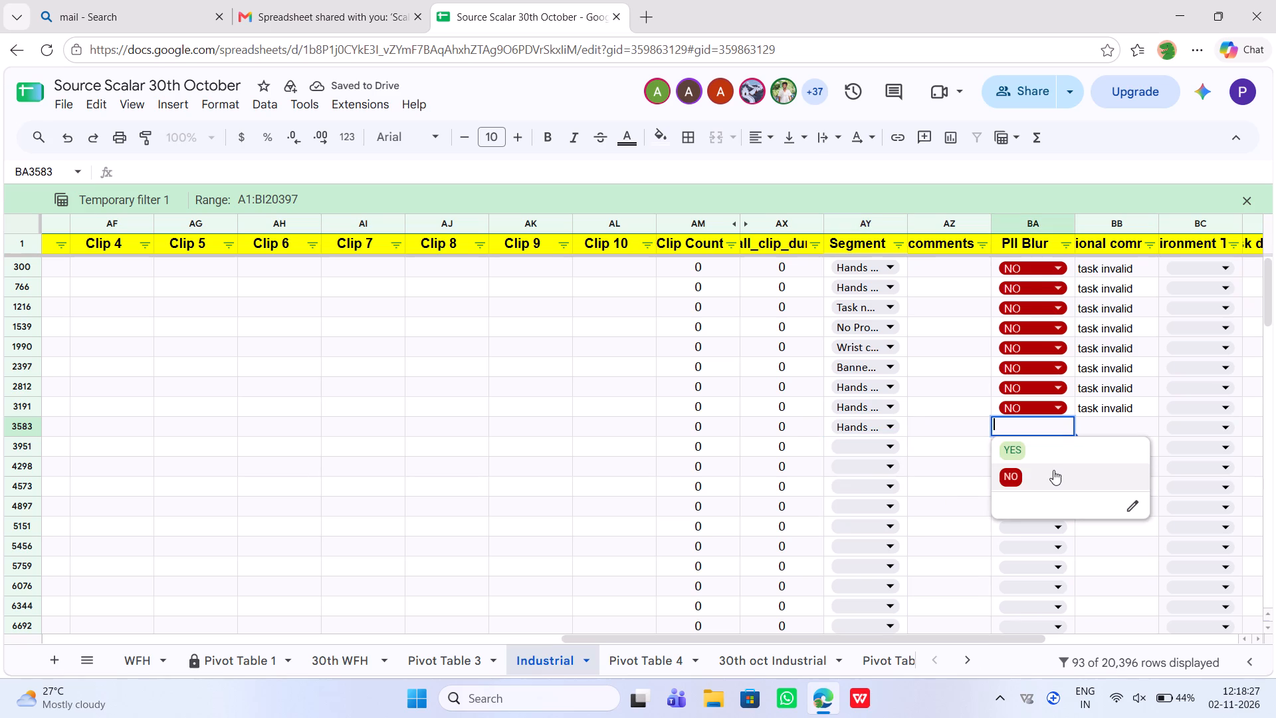
pyautogui.click(1101, 437)
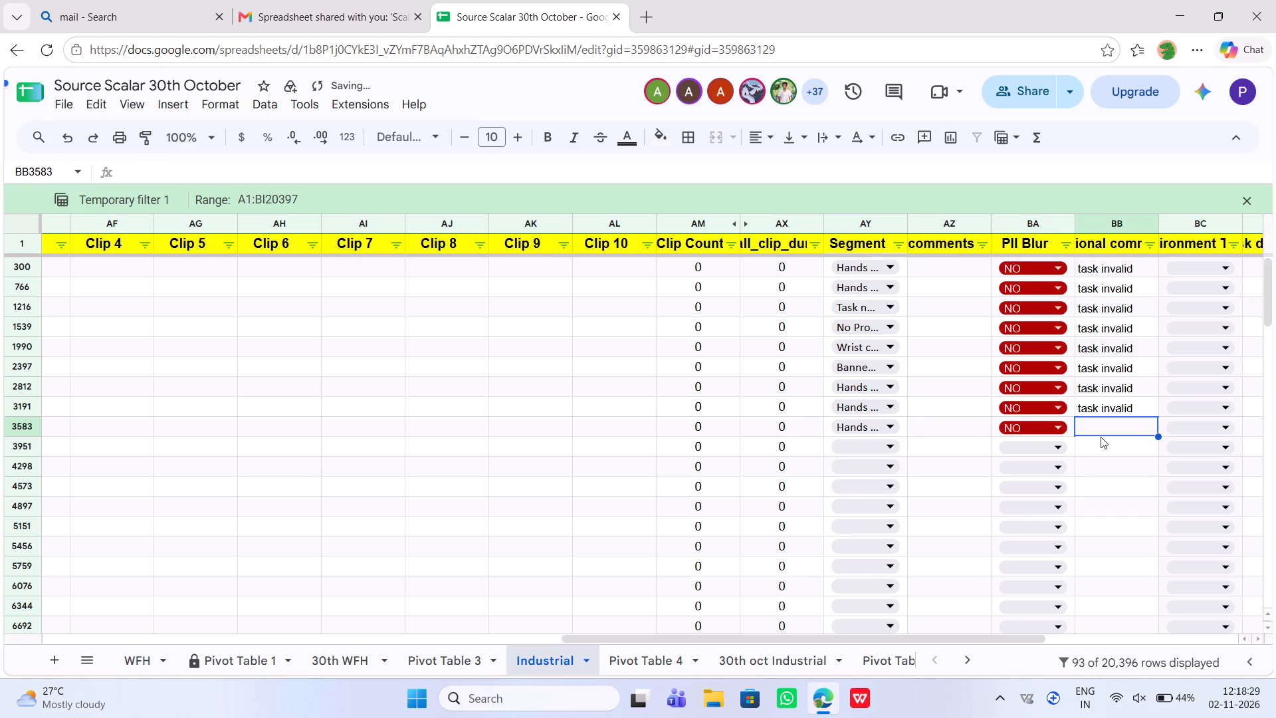
pyautogui.hotkey('ctrl', 'v')
# Open the raw video linked in row 3951 of the Industrial sheet in Prism.
pyautogui.hscroll(4, 1101, 437)
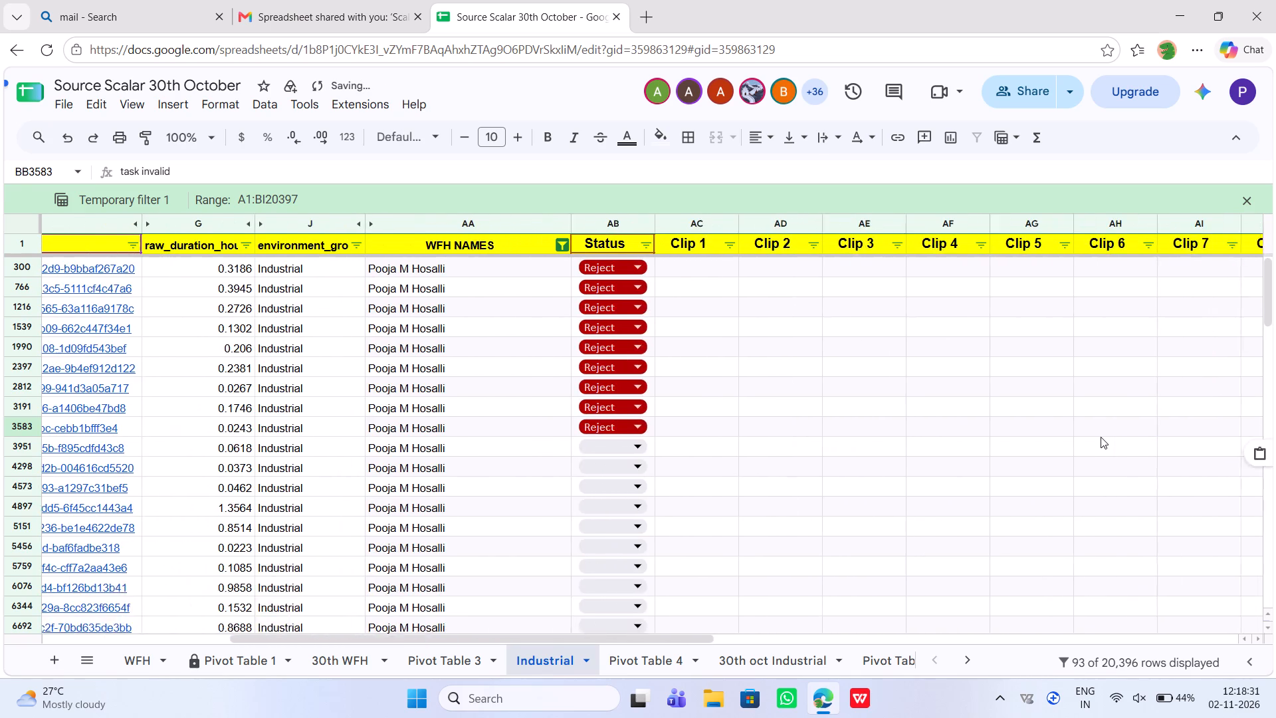
pyautogui.hscroll(4, 1101, 437)
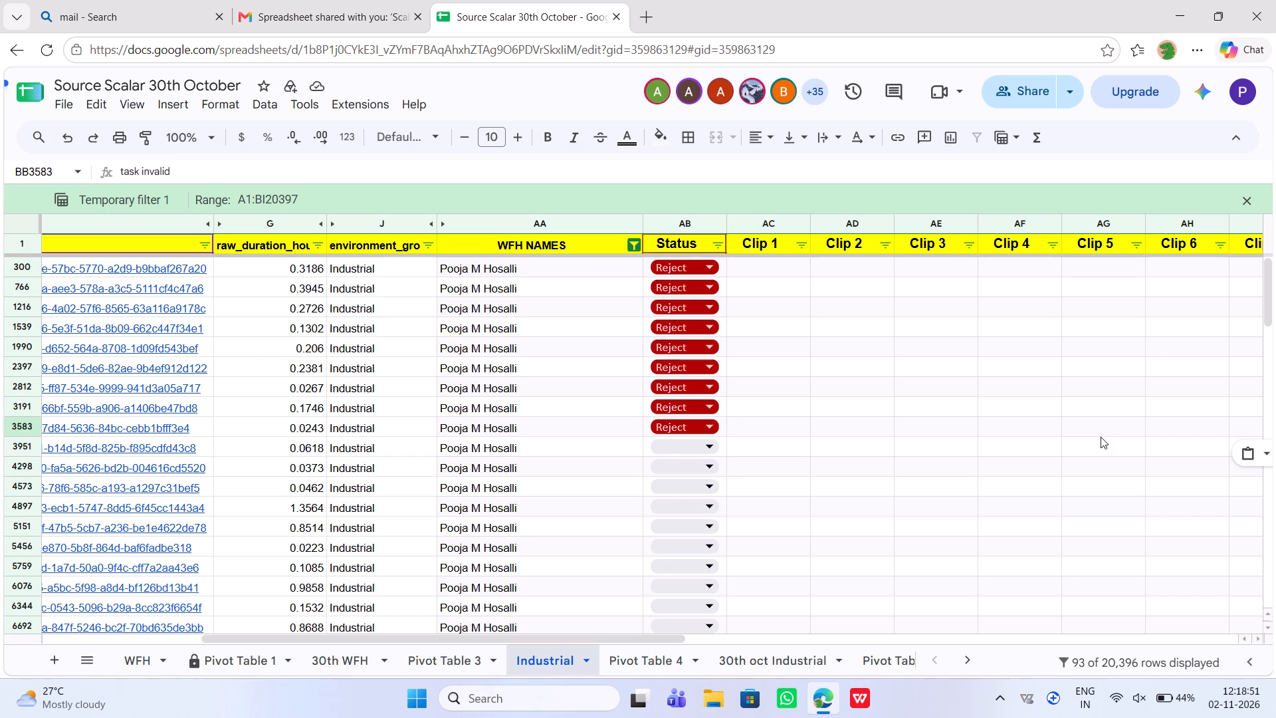
pyautogui.hscroll(-1, 848, 447)
pyautogui.hscroll(1, 647, 452)
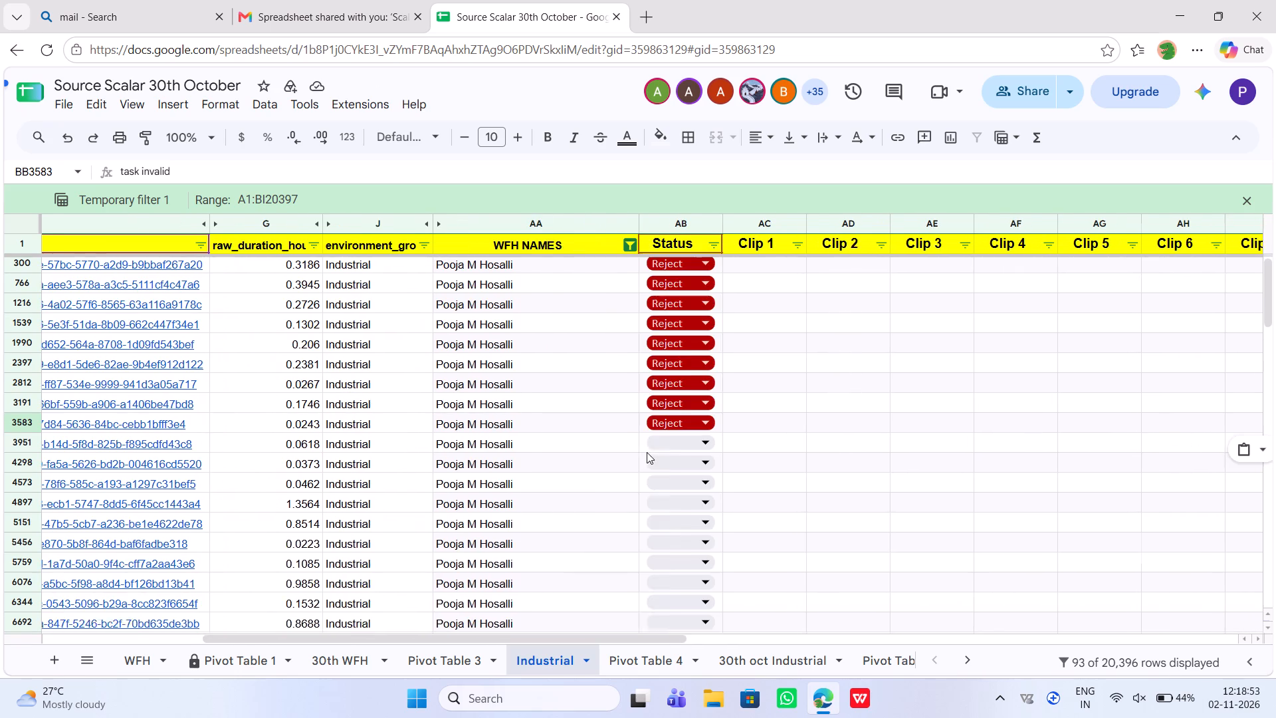
pyautogui.hscroll(1, 647, 452)
pyautogui.click(211, 445)
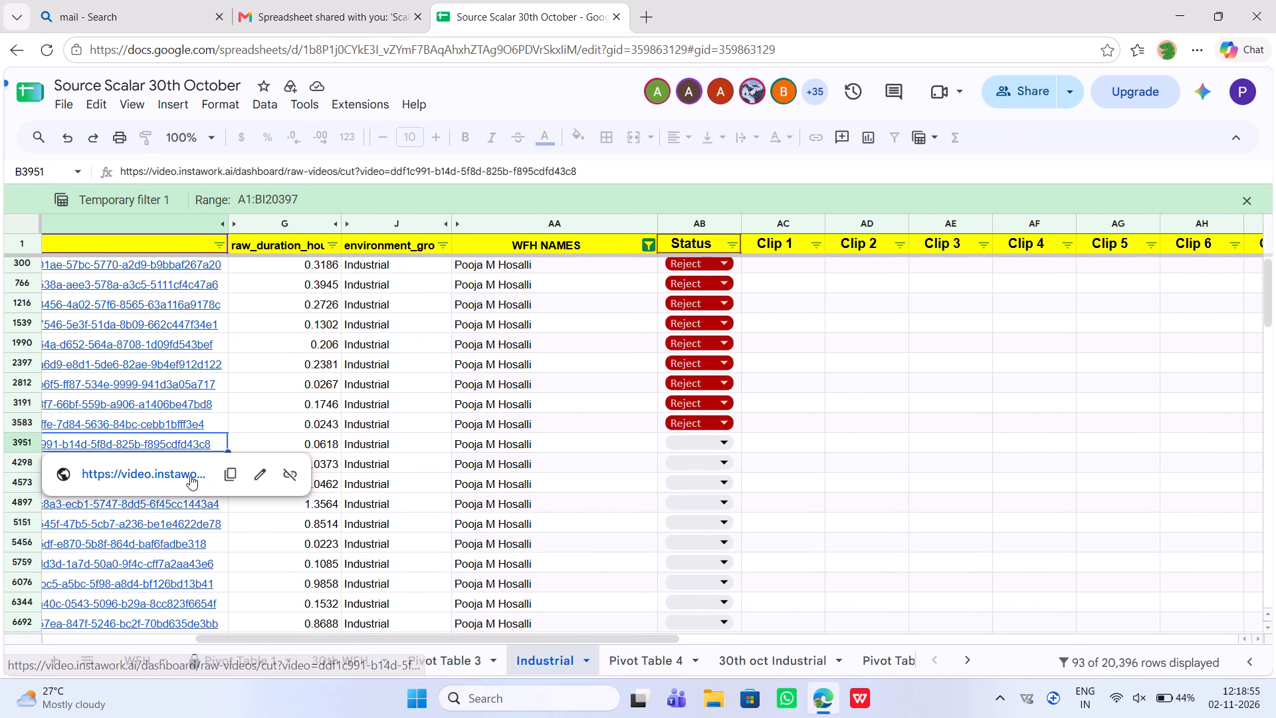
pyautogui.click(190, 475)
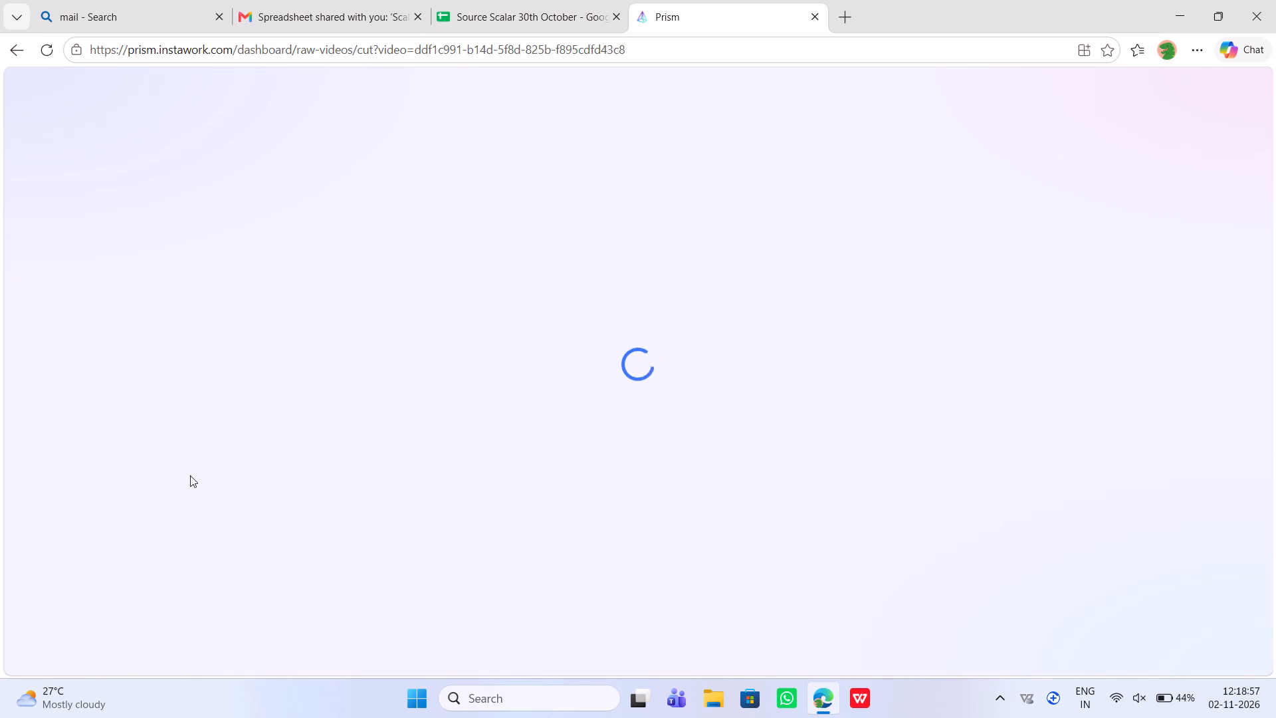
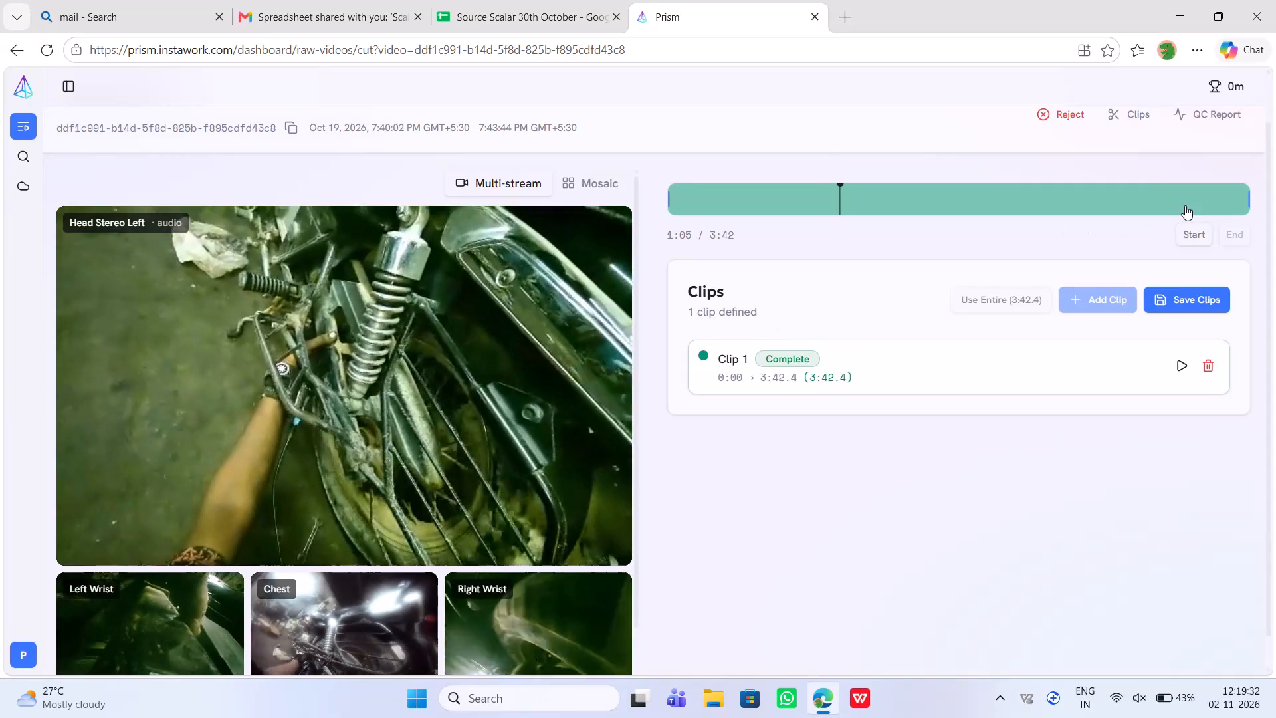
# Skim the raw video by jumping to about 3:17 and to the end of its timeline.
pyautogui.click(1185, 205)
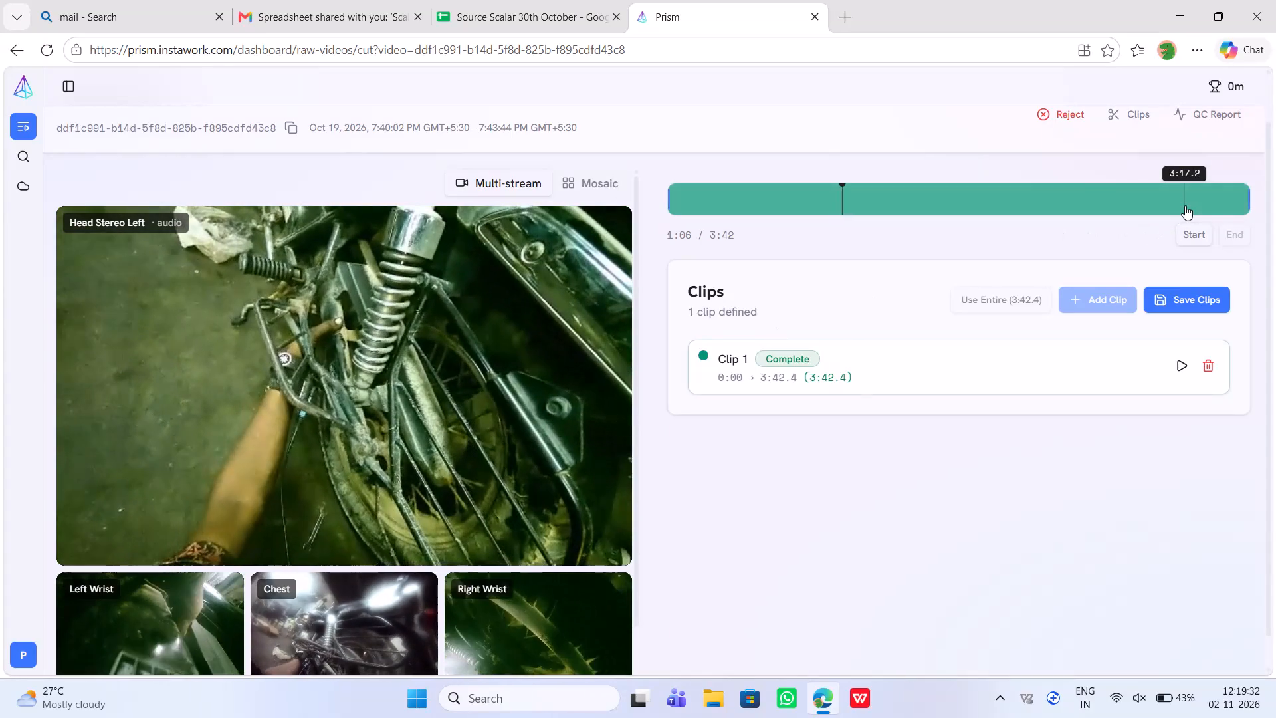
pyautogui.click(1243, 208)
pyautogui.click(895, 111)
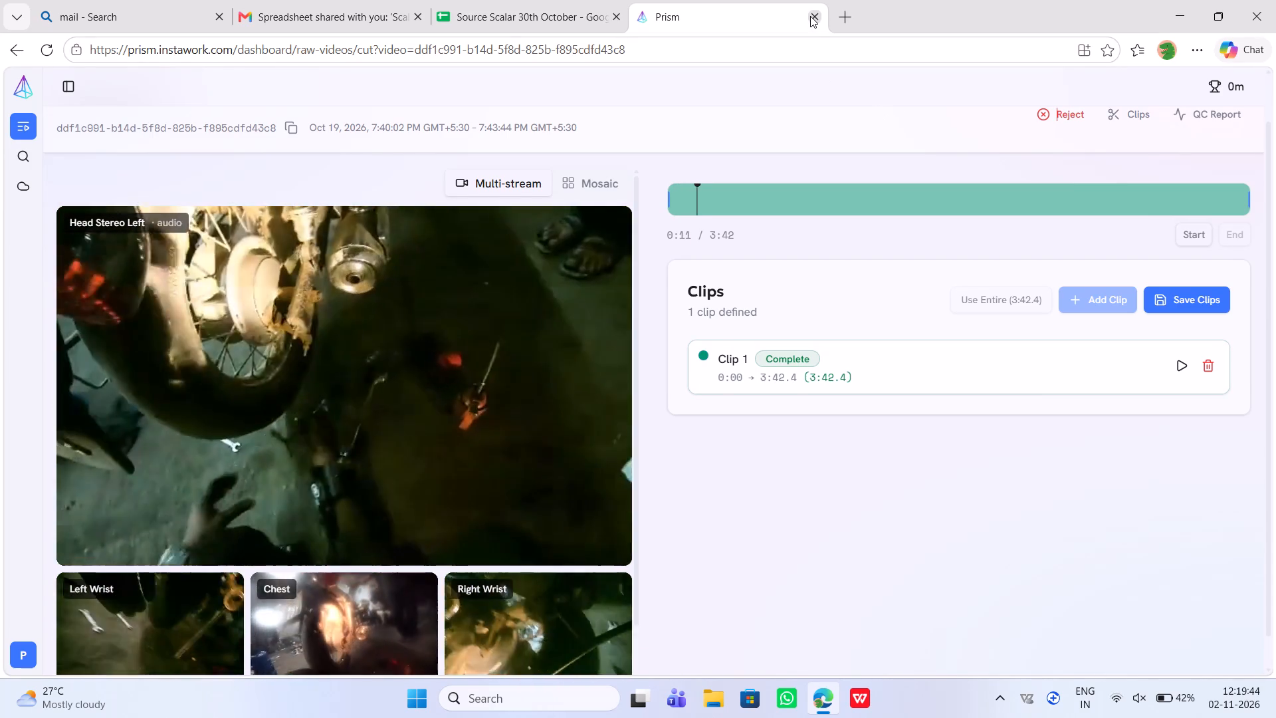
# Close the reviewed video and set the Status of row 3951 in the Industrial sheet to Reject.
pyautogui.click(810, 16)
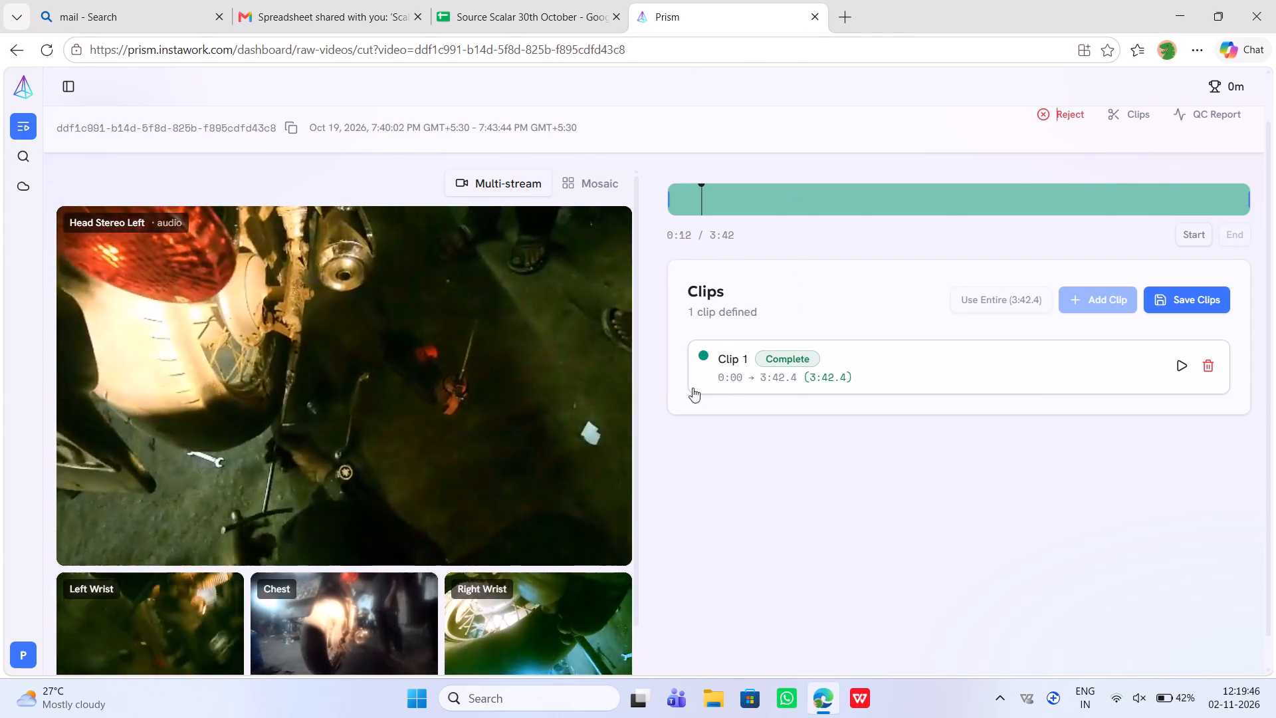
pyautogui.click(726, 436)
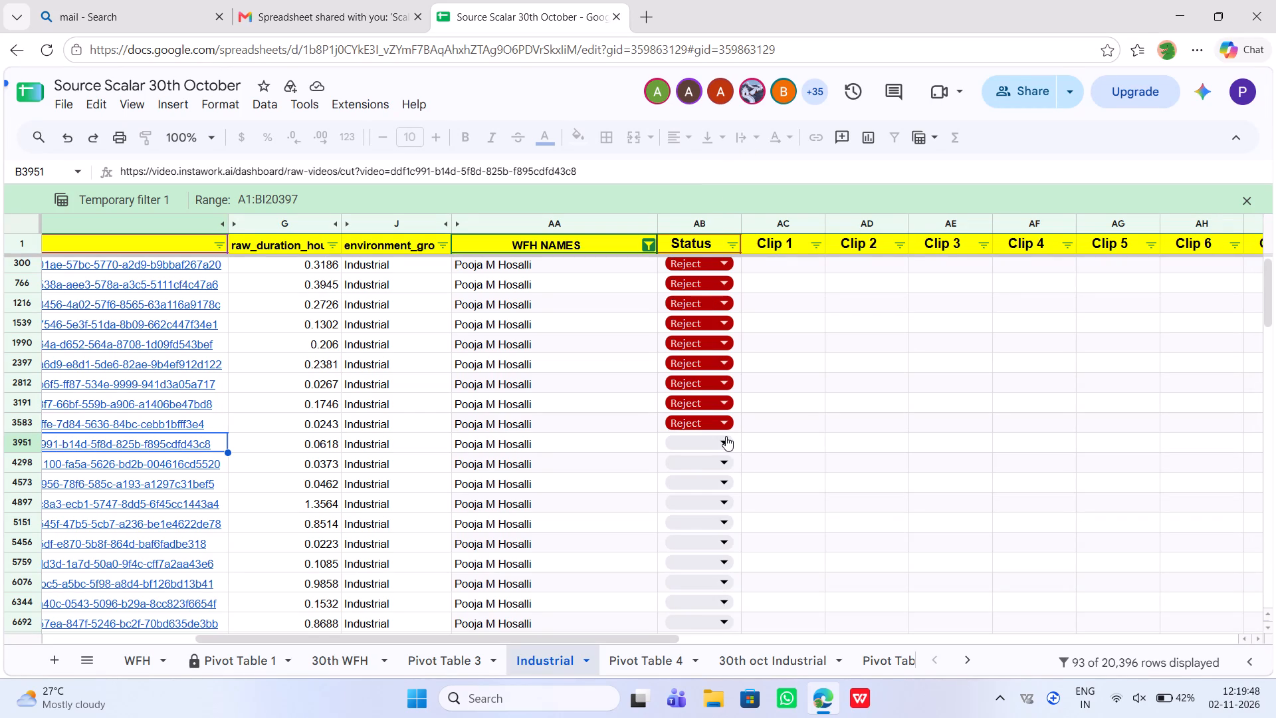
pyautogui.click(724, 440)
pyautogui.click(764, 518)
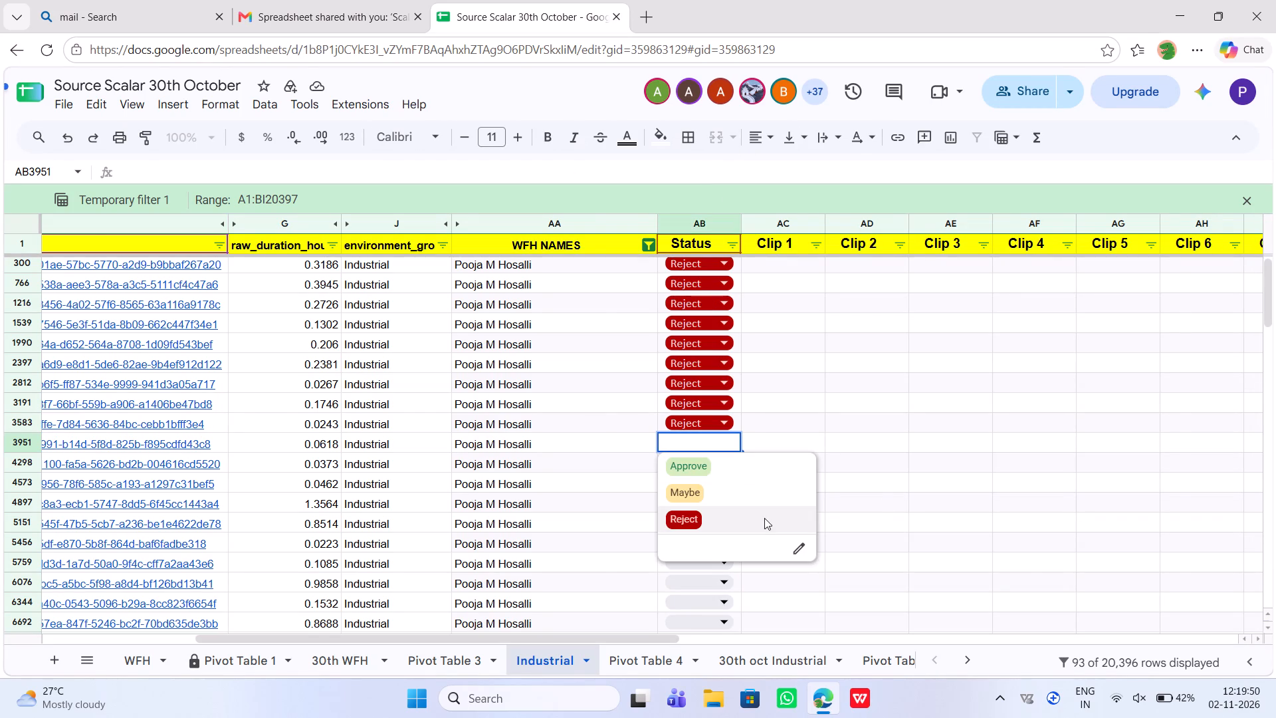
# Fill in row 3951 with Segment "Small Object Manipulation" and PII Blur NO.
pyautogui.hscroll(-6, 882, 500)
pyautogui.click(942, 437)
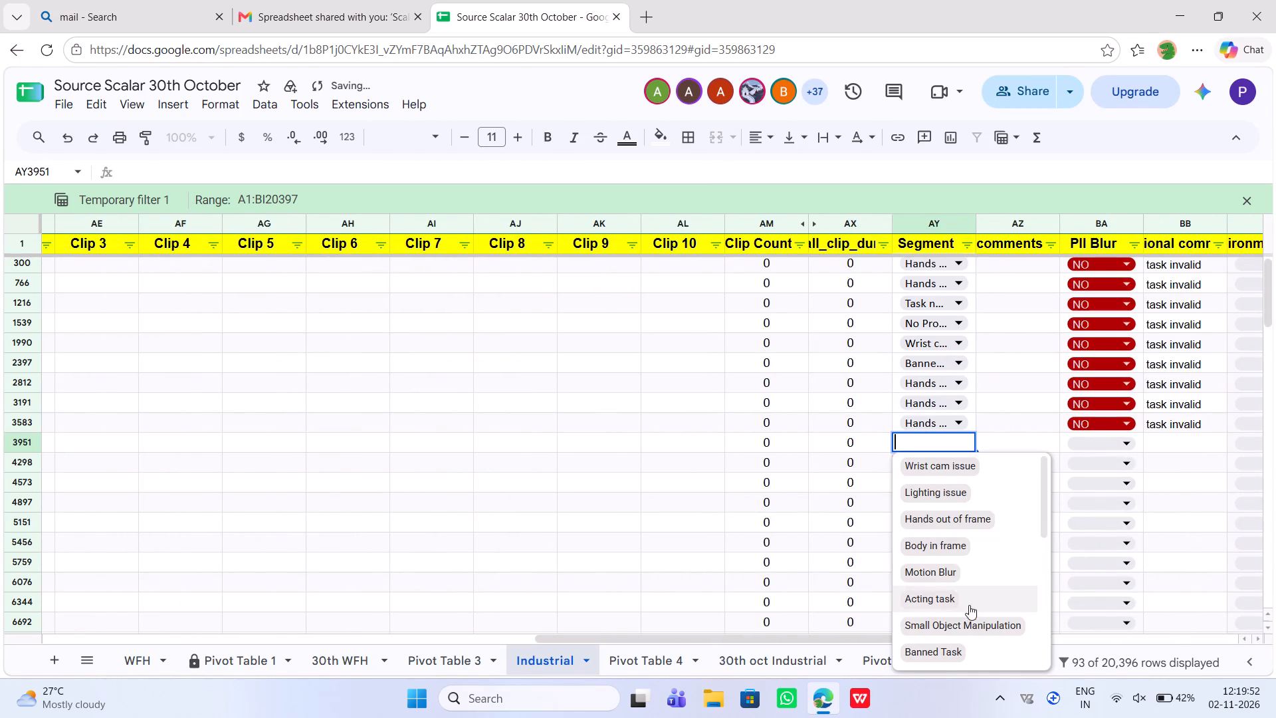
pyautogui.click(970, 617)
pyautogui.click(1097, 449)
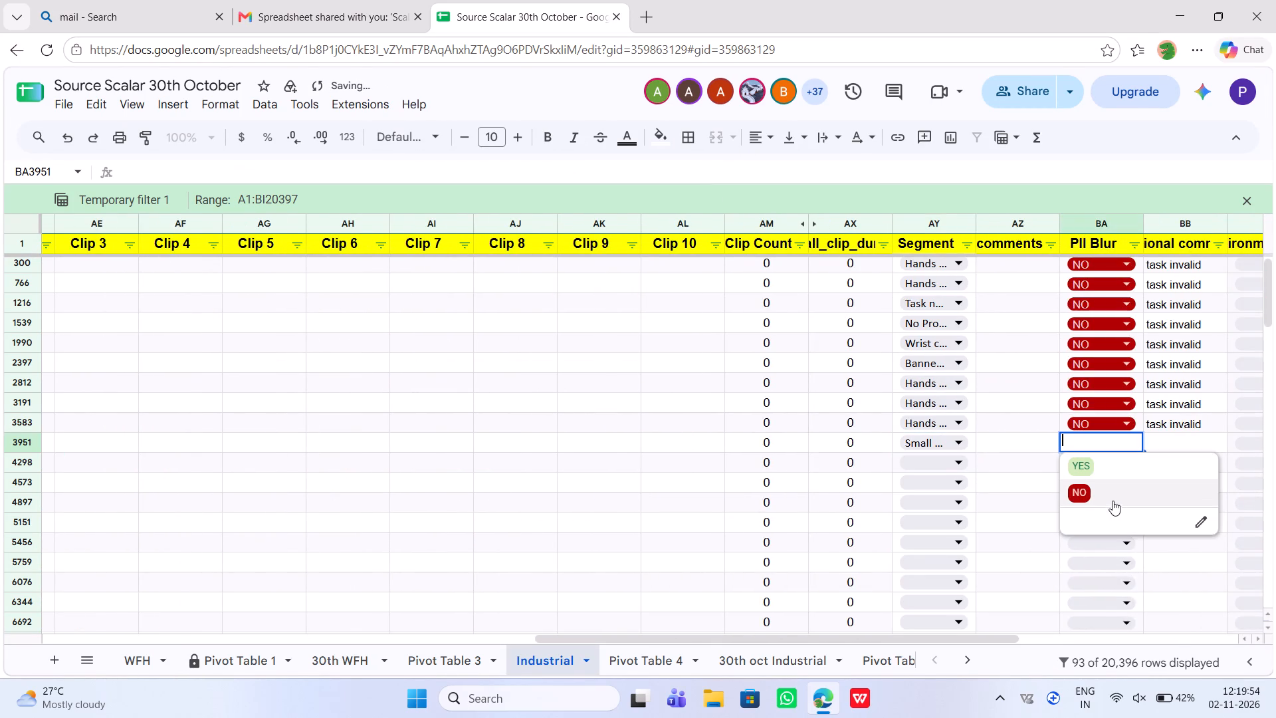
pyautogui.click(1115, 495)
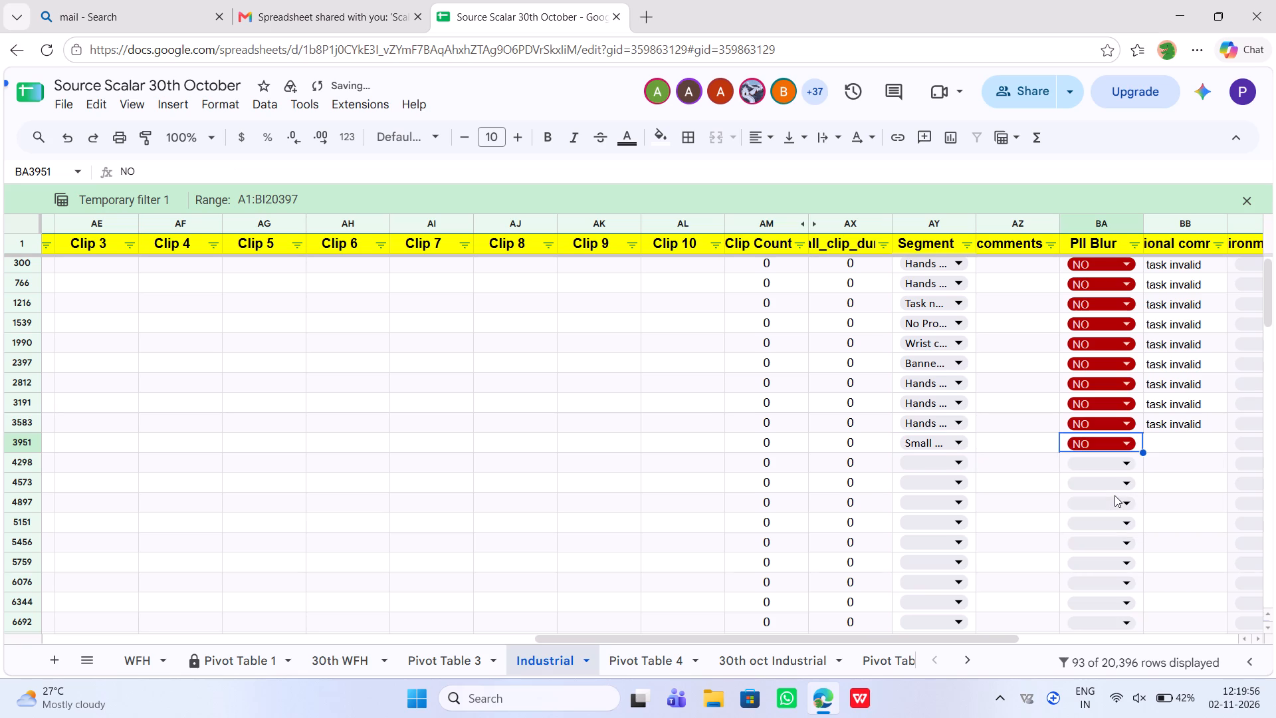
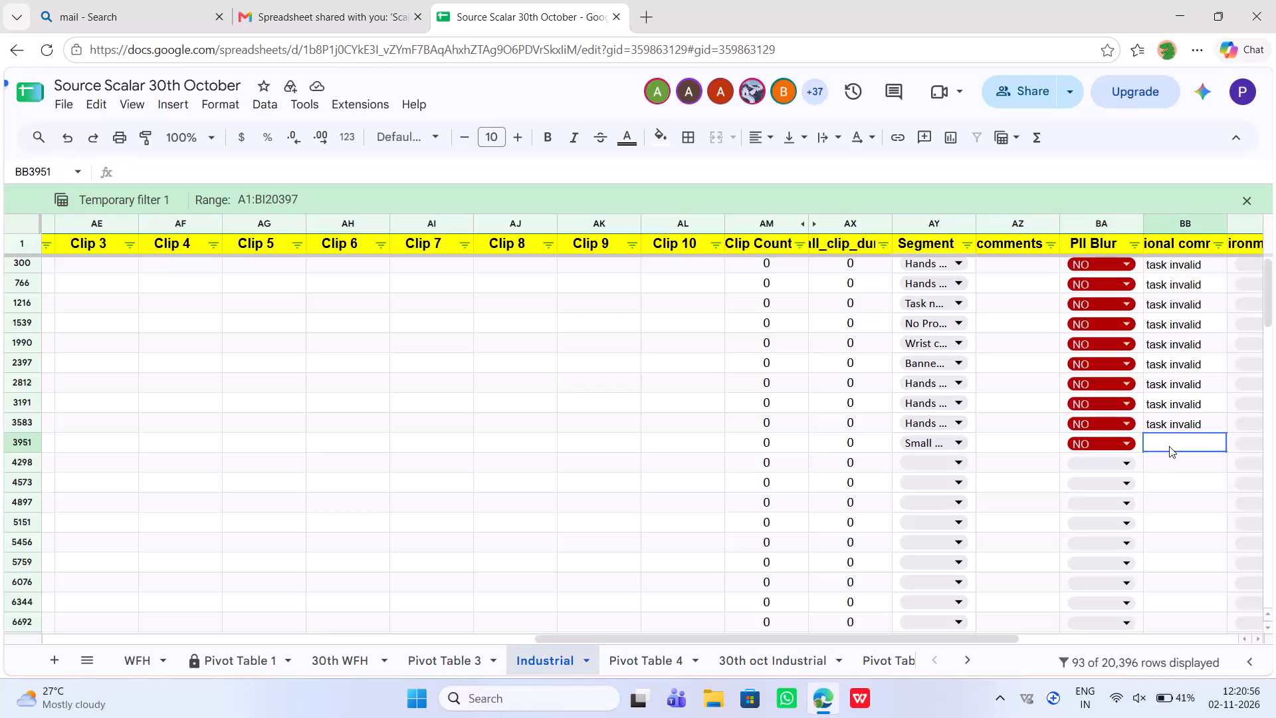
# Fill in the additional comments cell of row 3951 in the Industrial sheet with "task invalid".
pyautogui.hotkey('ctrl', 'v')
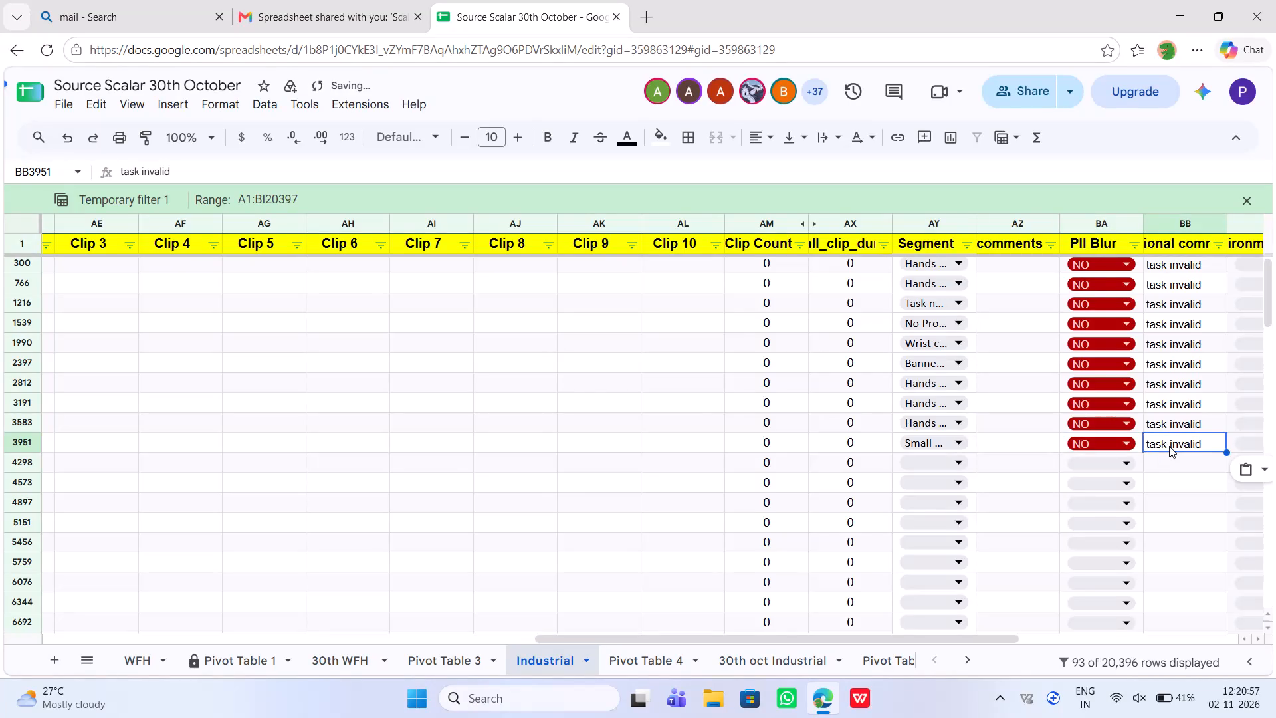
# Open the raw video linked in row 4298 of the Industrial sheet in Prism.
pyautogui.hscroll(6, 1169, 446)
pyautogui.hscroll(1, 938, 465)
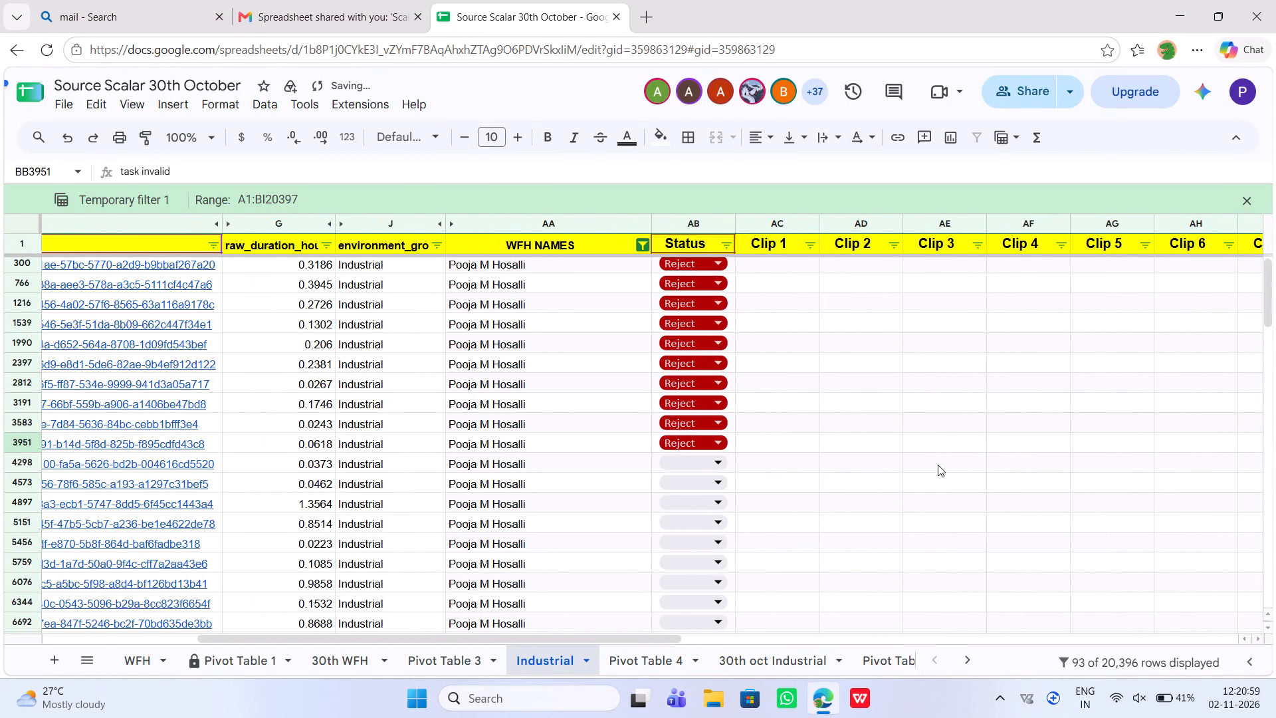
pyautogui.click(203, 467)
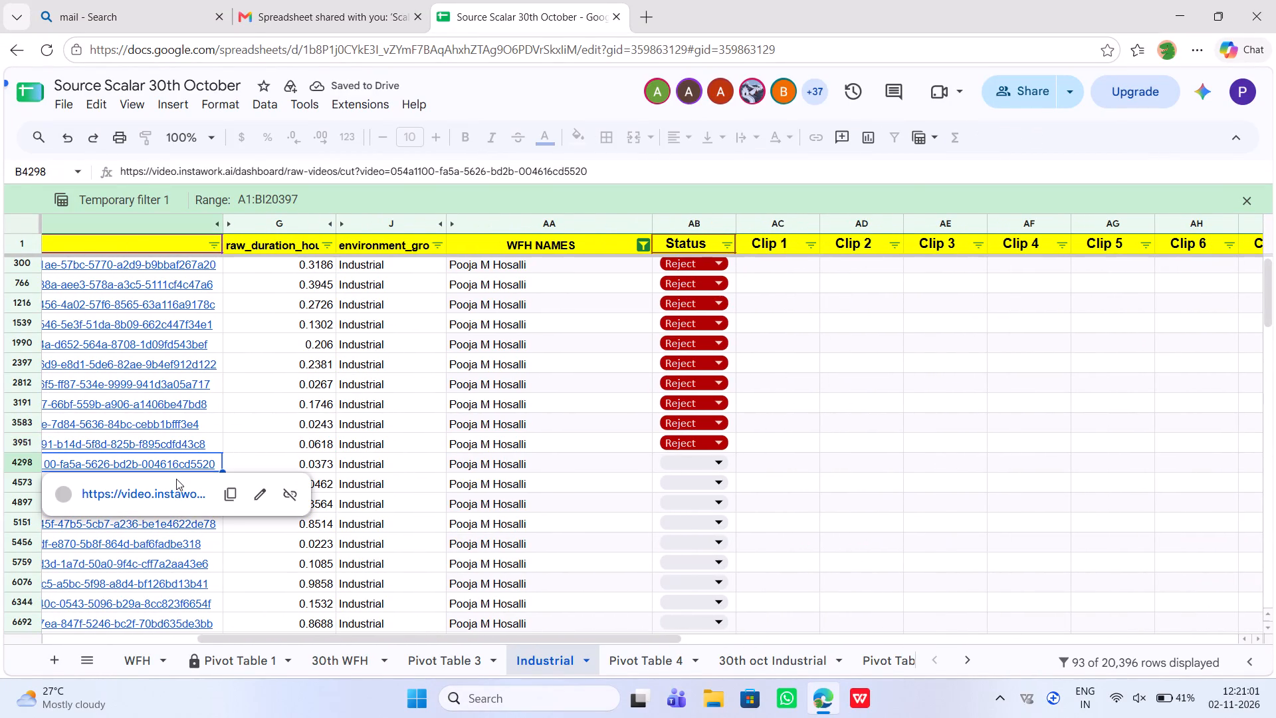
pyautogui.click(176, 489)
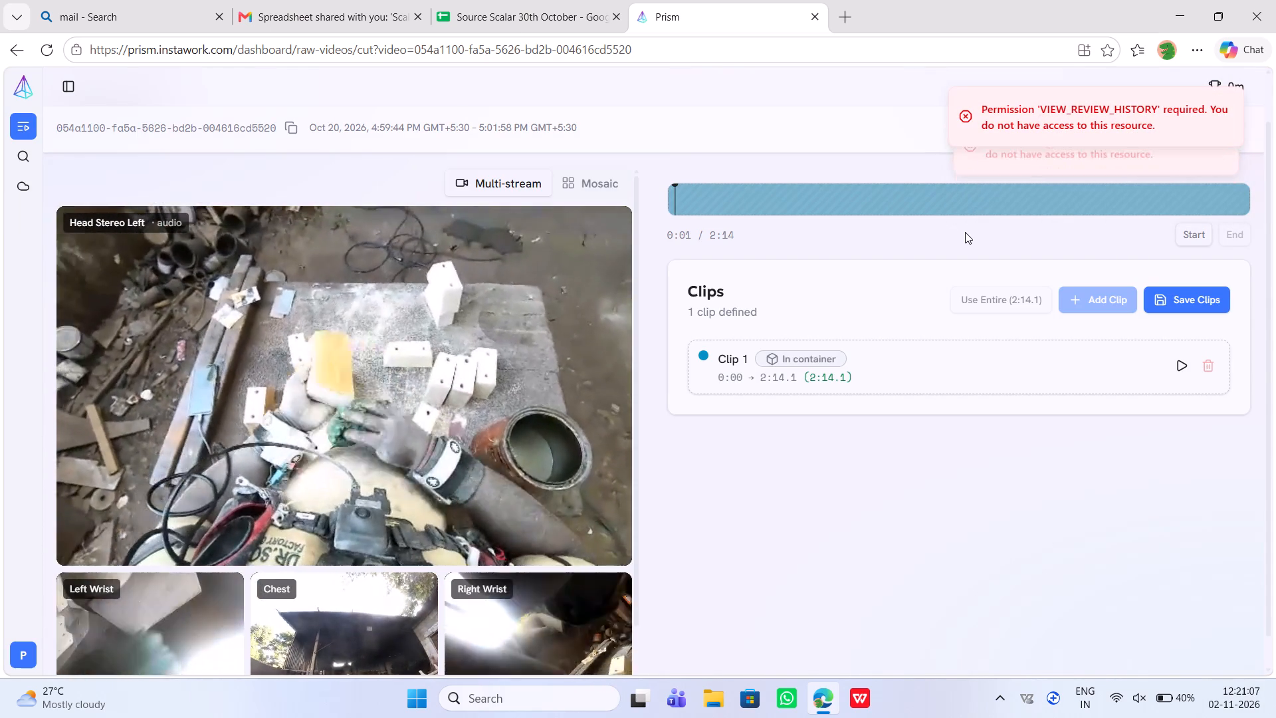
# Skim the raw video by jumping to about 1:10 on its timeline.
pyautogui.click(965, 232)
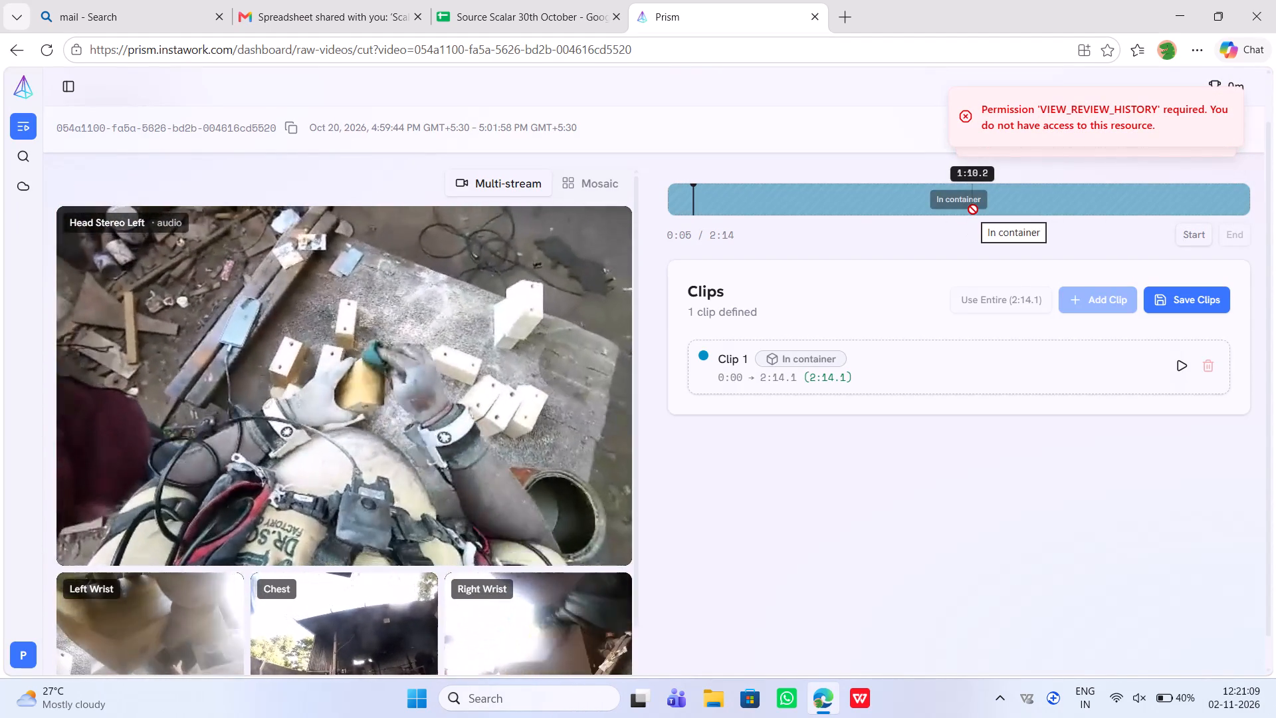
pyautogui.click(973, 209)
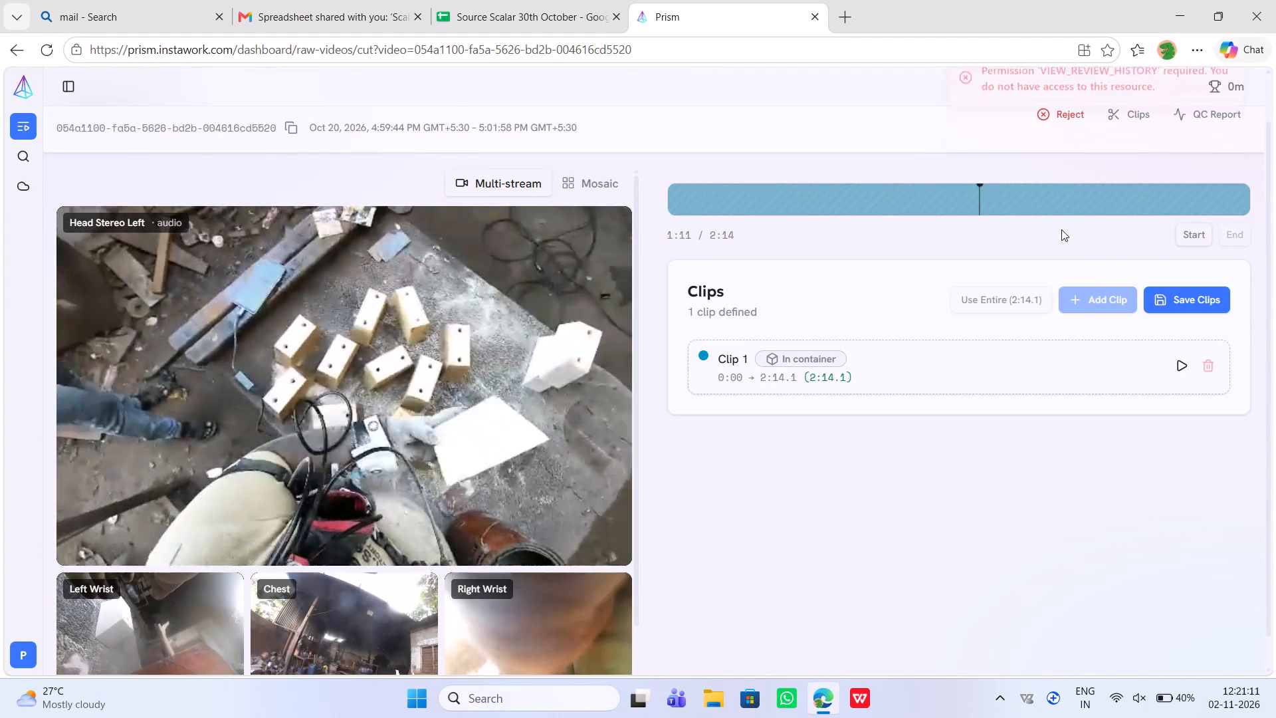
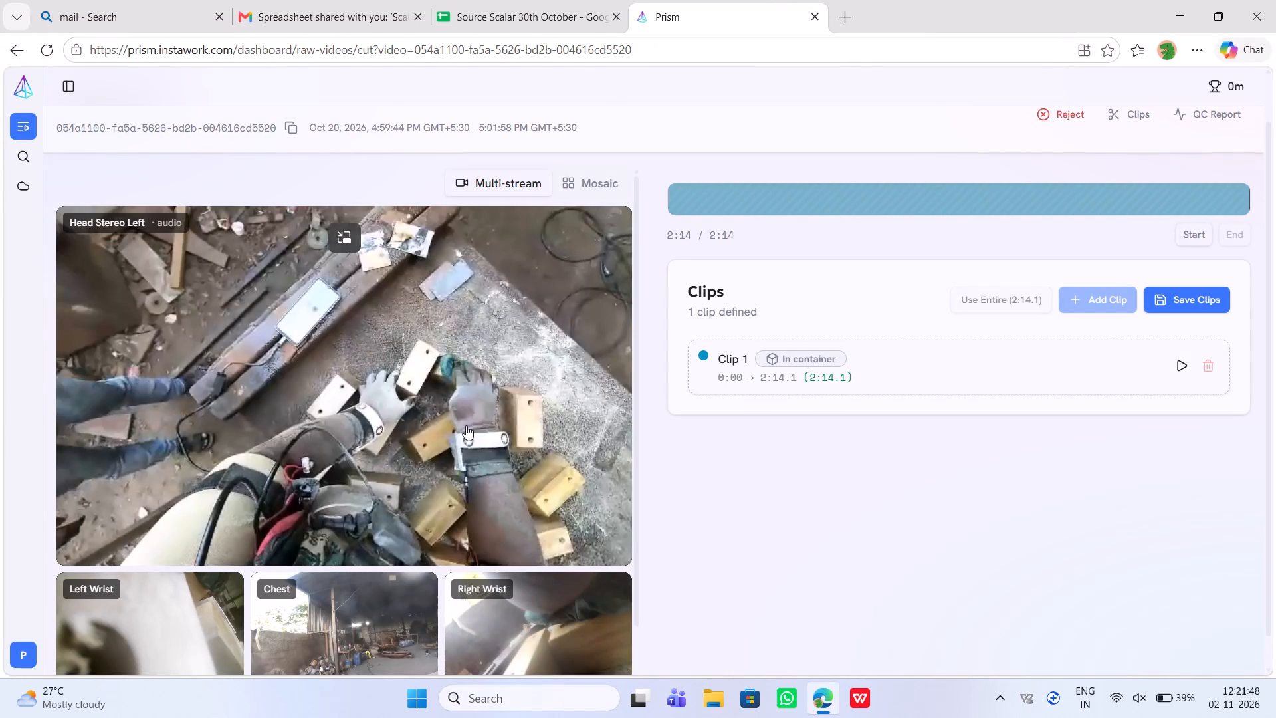
# Check all the camera streams of the raw video at its end and close it to return to the sheet.
pyautogui.scroll(-1, 466, 425)
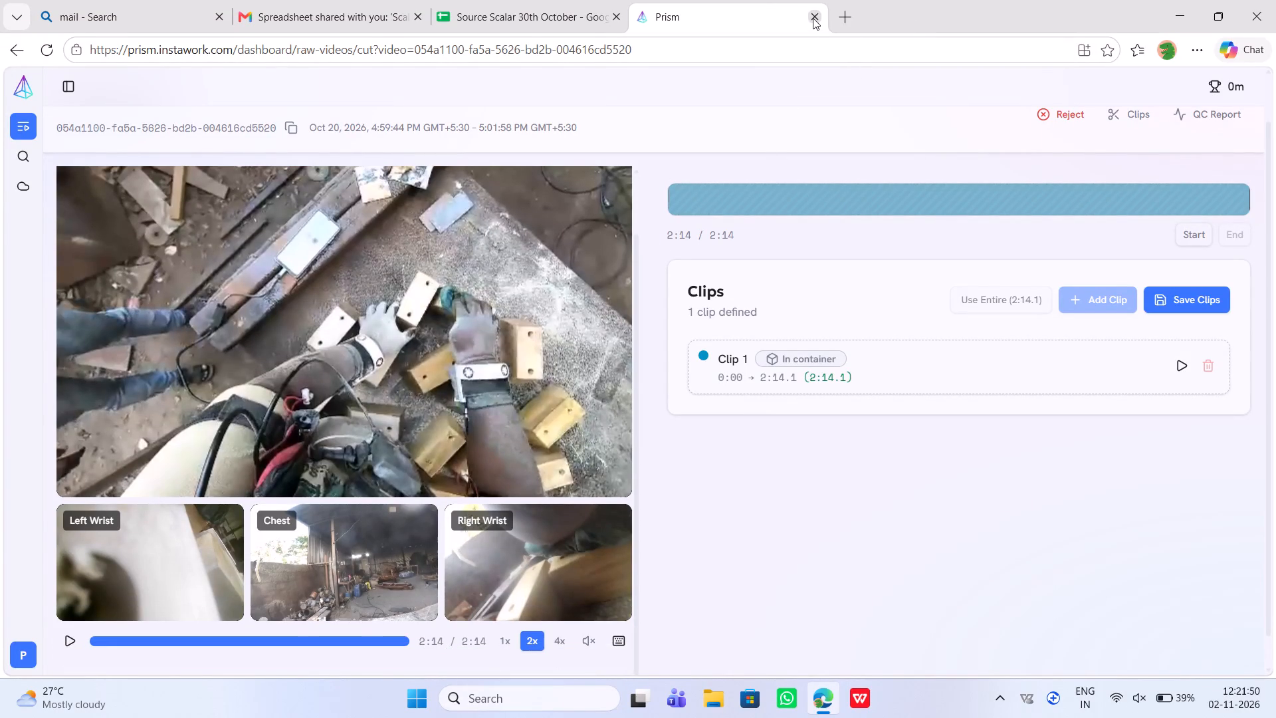
pyautogui.click(813, 18)
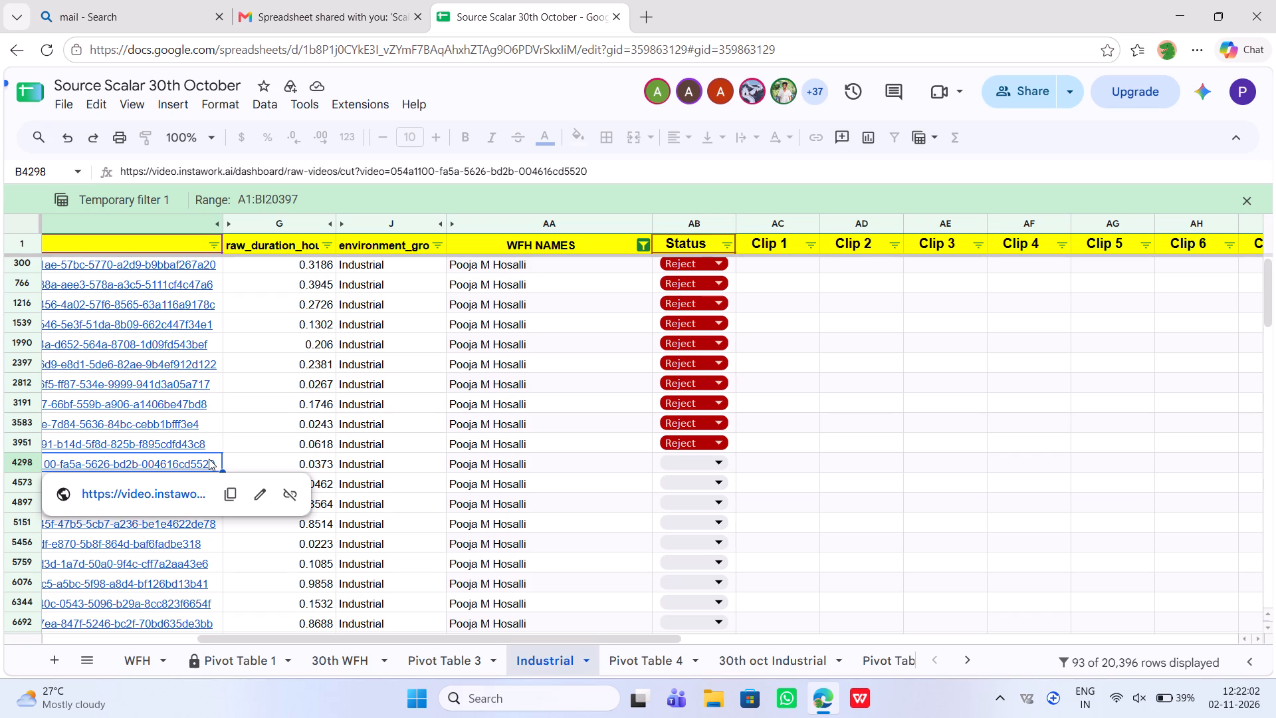
# Reopen the raw video linked in row 4298 of the Industrial sheet in Prism.
pyautogui.click(209, 459)
pyautogui.moveTo(201, 462); pyautogui.dragTo(188, 485)
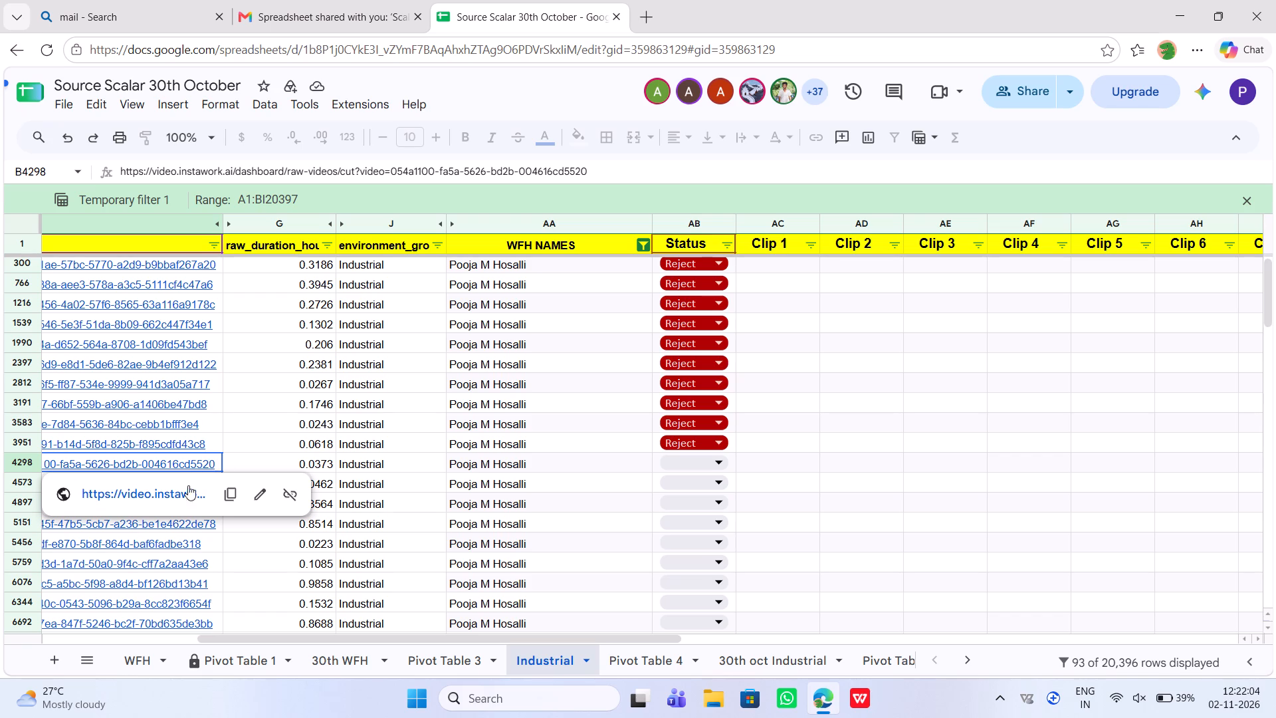
pyautogui.moveTo(188, 485); pyautogui.dragTo(183, 491)
pyautogui.click(183, 491)
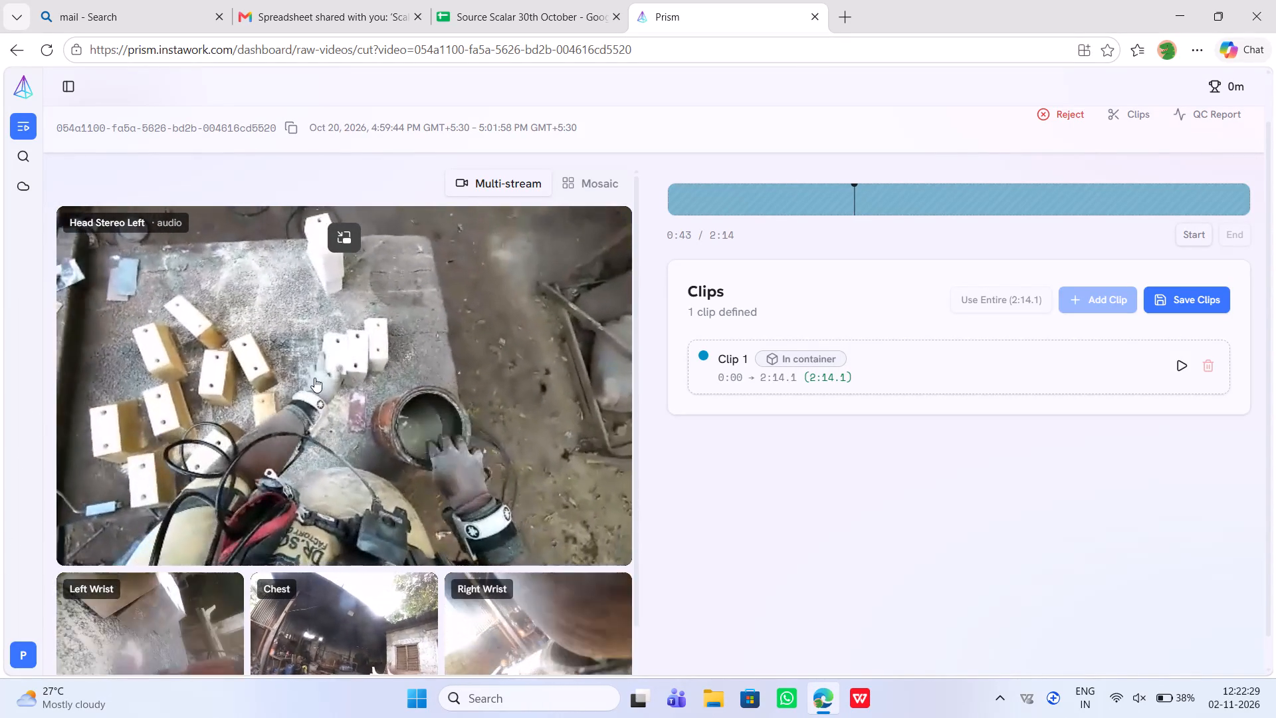
# Skim the raw video's camera streams by jumping past its middle and near its end, and close it.
pyautogui.scroll(-2, 593, 372)
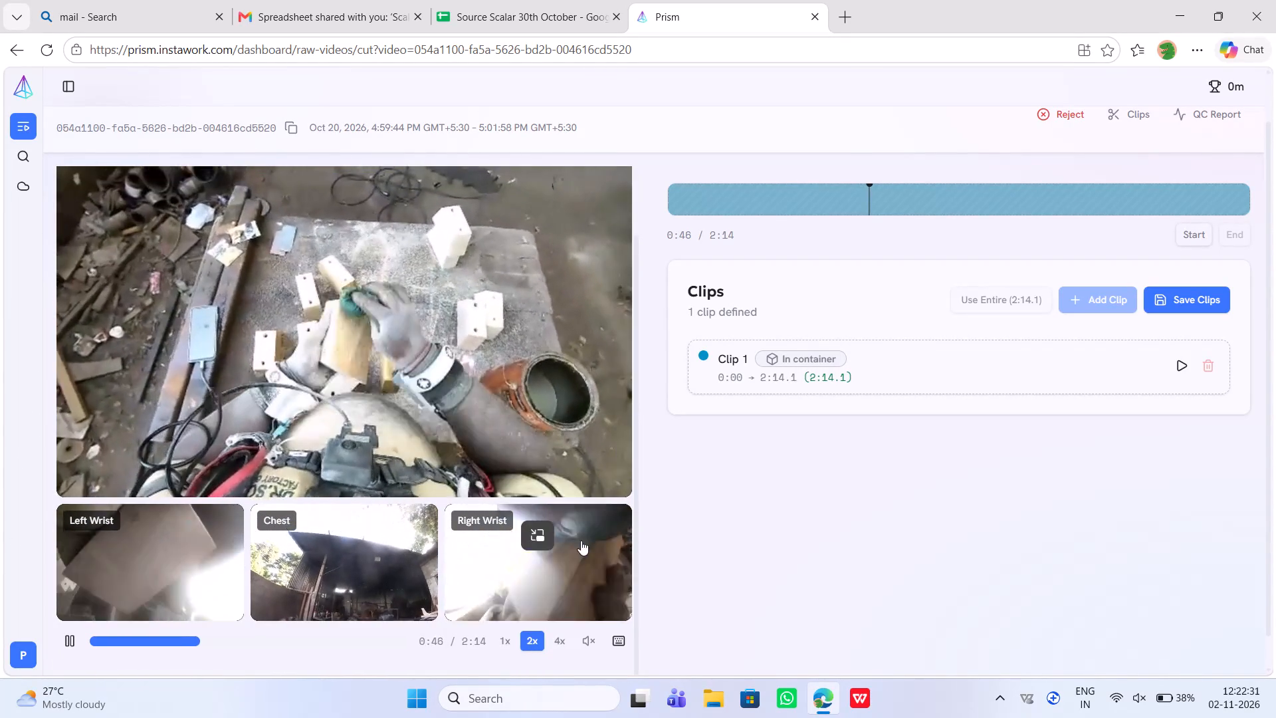
pyautogui.click(1057, 203)
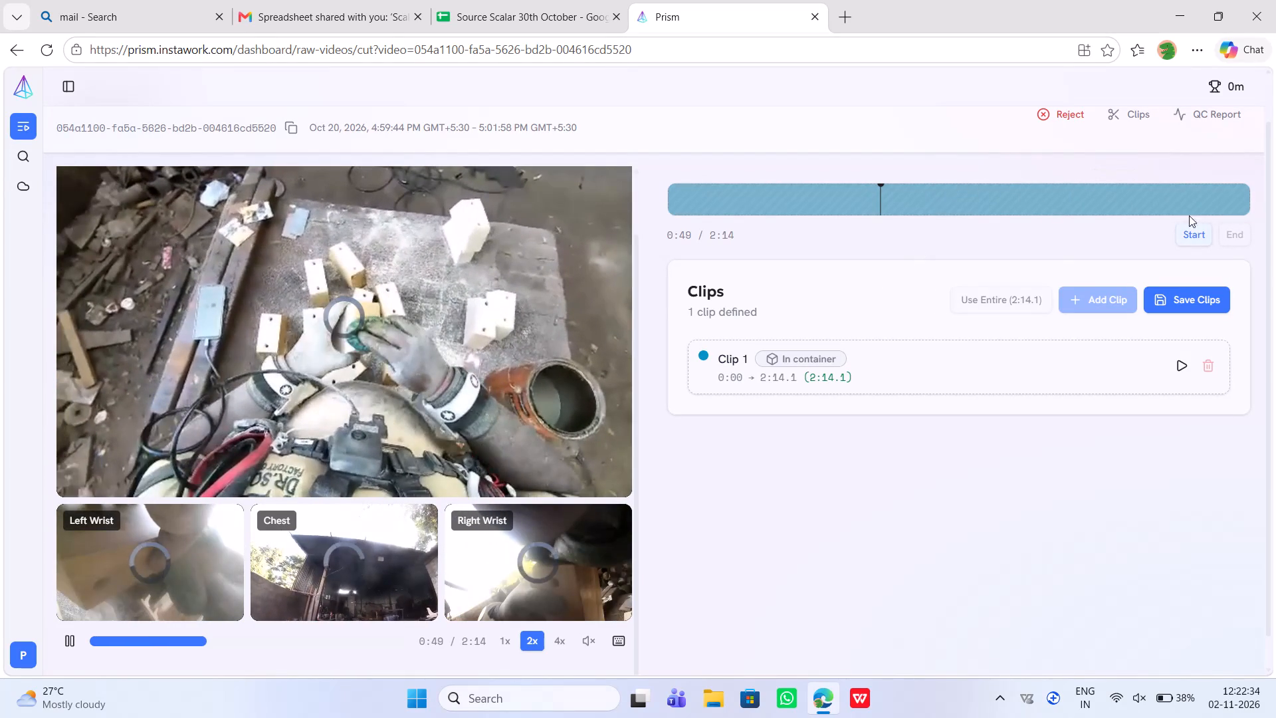
pyautogui.click(1194, 205)
pyautogui.click(562, 21)
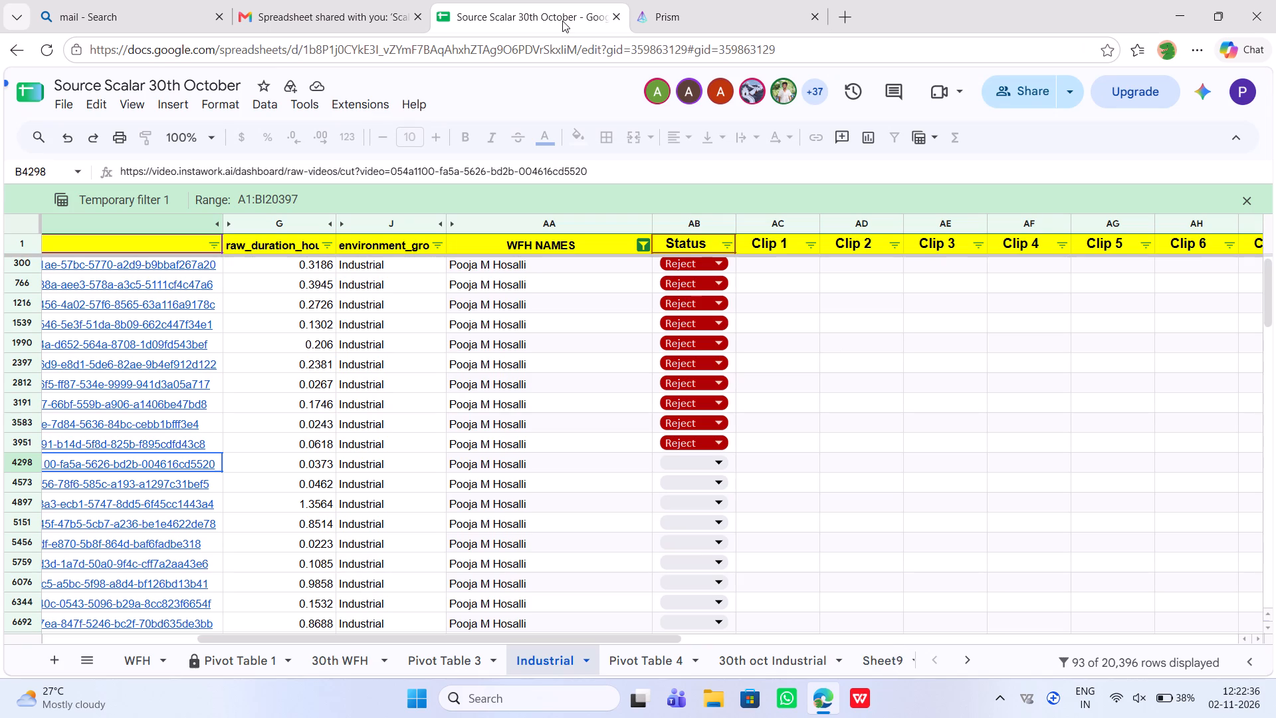
pyautogui.click(811, 17)
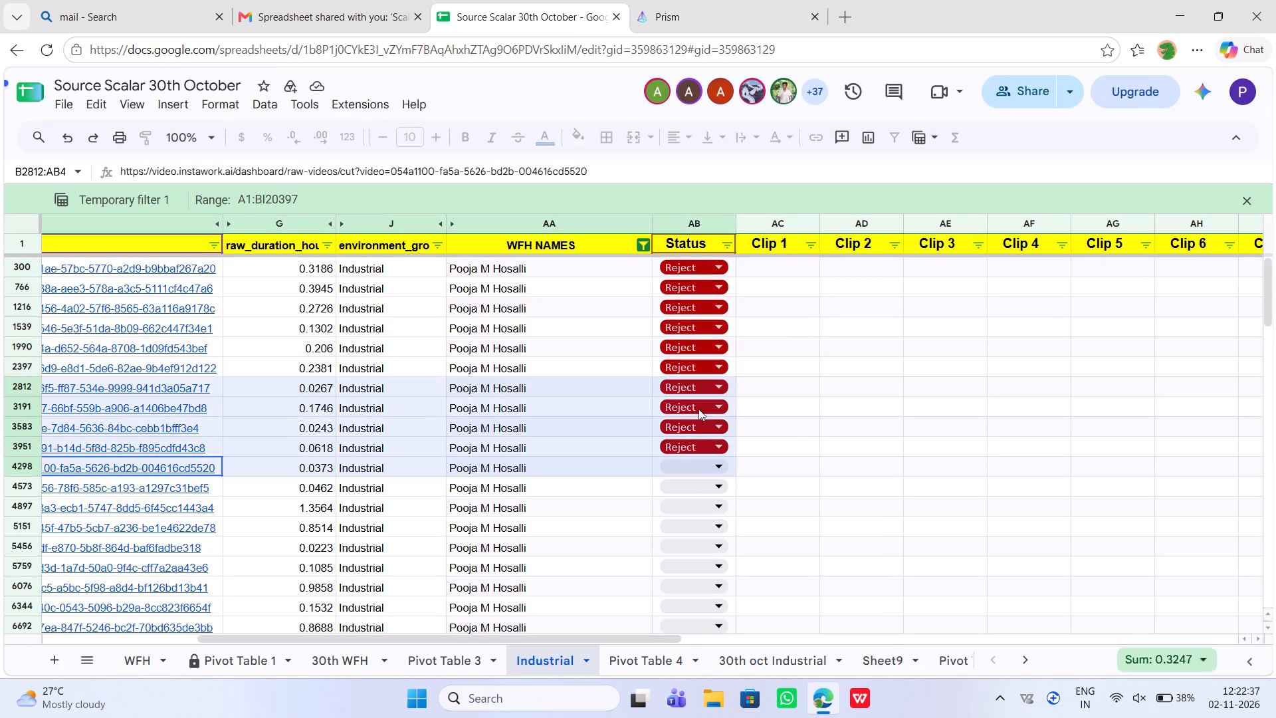
# Set the Status of row 4298 in the Industrial sheet to Reject.
pyautogui.click(708, 467)
pyautogui.click(708, 467)
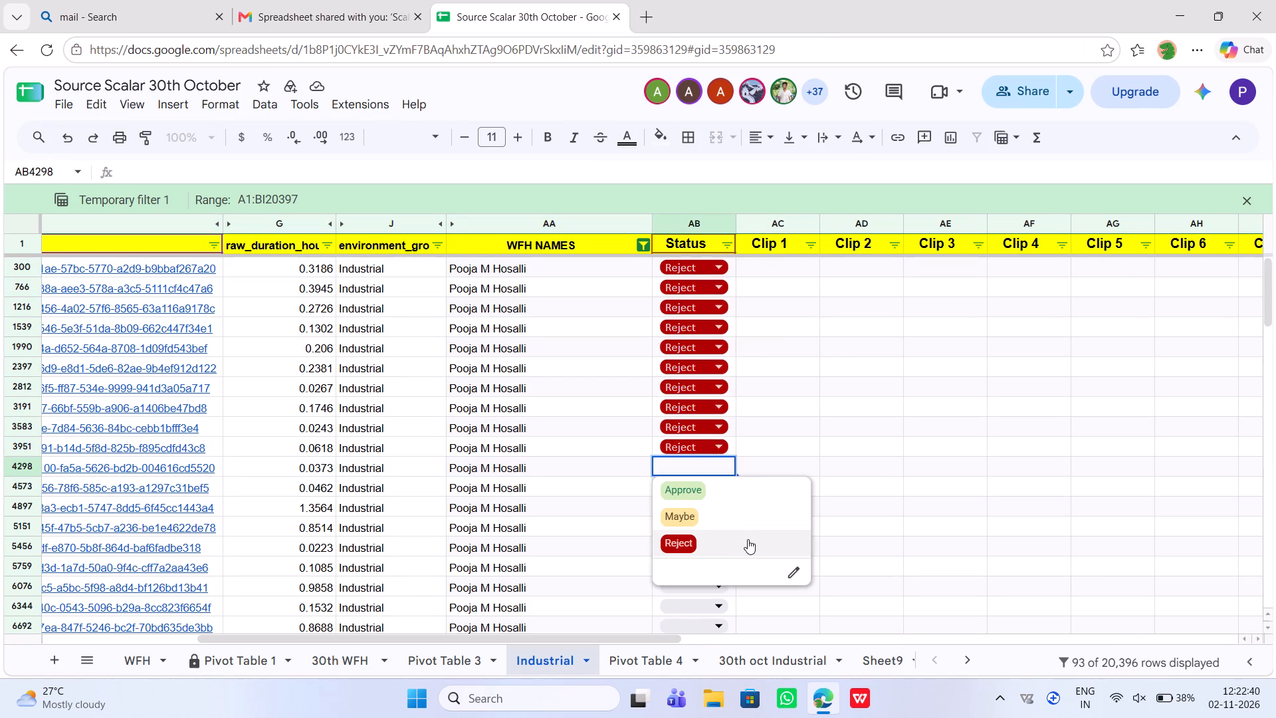
pyautogui.click(748, 539)
# Set the Segment of row 4298 to "camera rig in frame".
pyautogui.hscroll(-7, 837, 523)
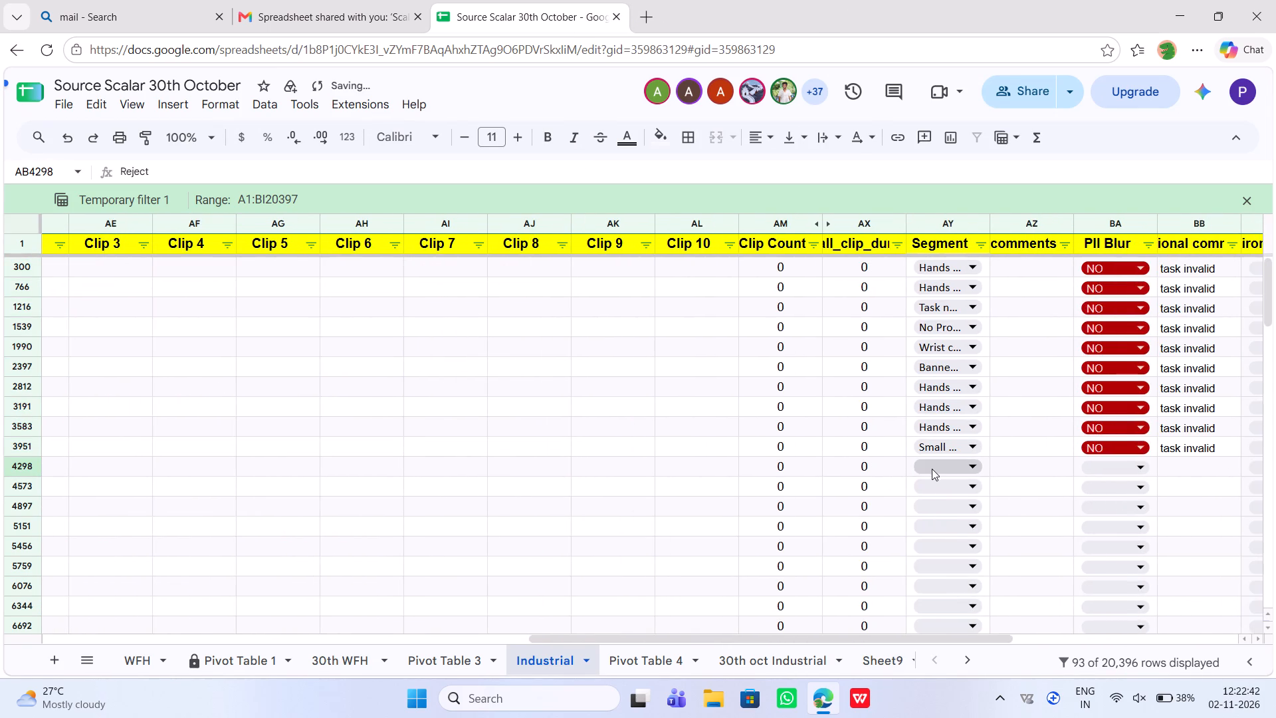
pyautogui.click(932, 468)
pyautogui.scroll(-1, 944, 588)
pyautogui.scroll(1, 967, 535)
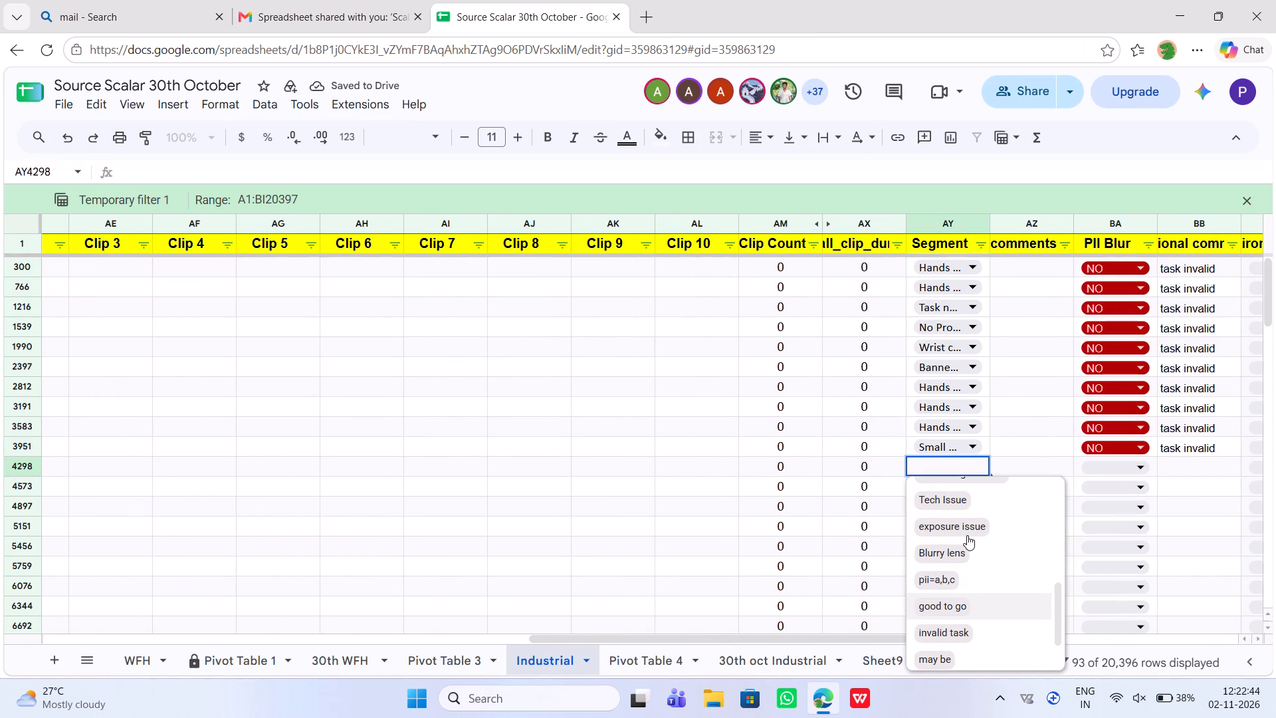
pyautogui.scroll(2, 967, 535)
pyautogui.click(983, 523)
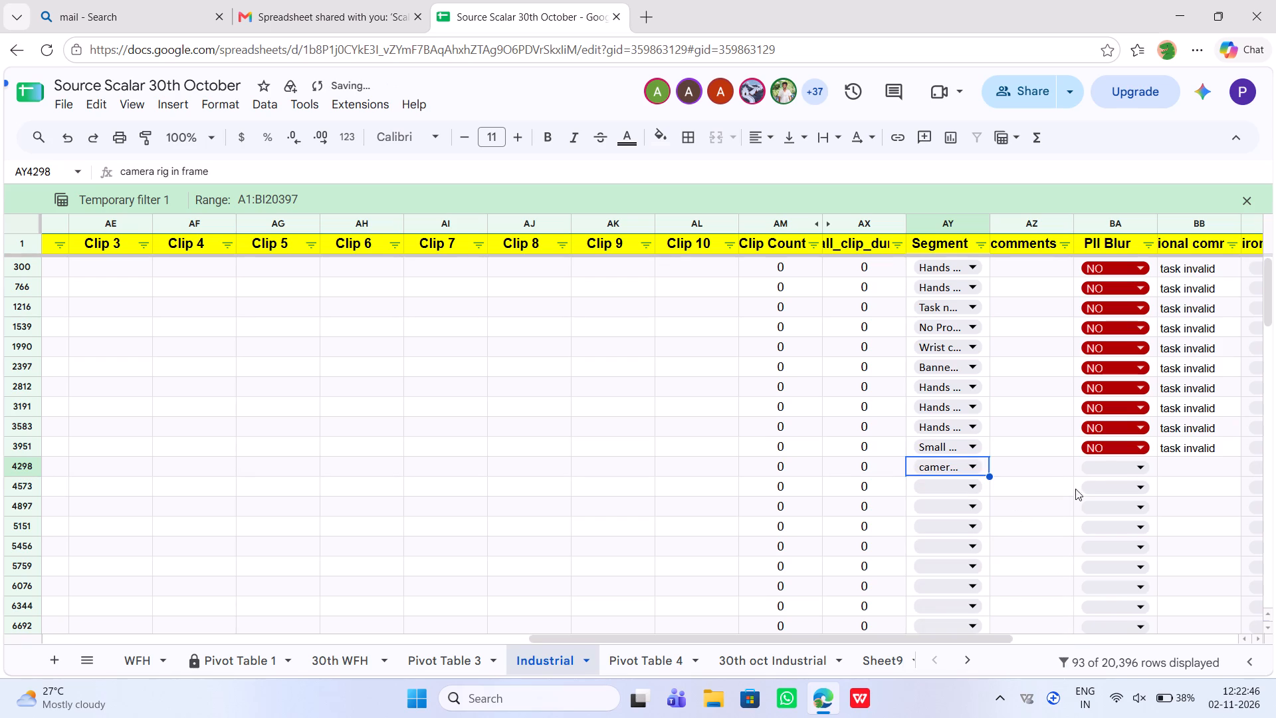
# Set the PII Blur of row 4298 to NO.
pyautogui.moveTo(1101, 473); pyautogui.dragTo(1106, 513)
pyautogui.click(1106, 513)
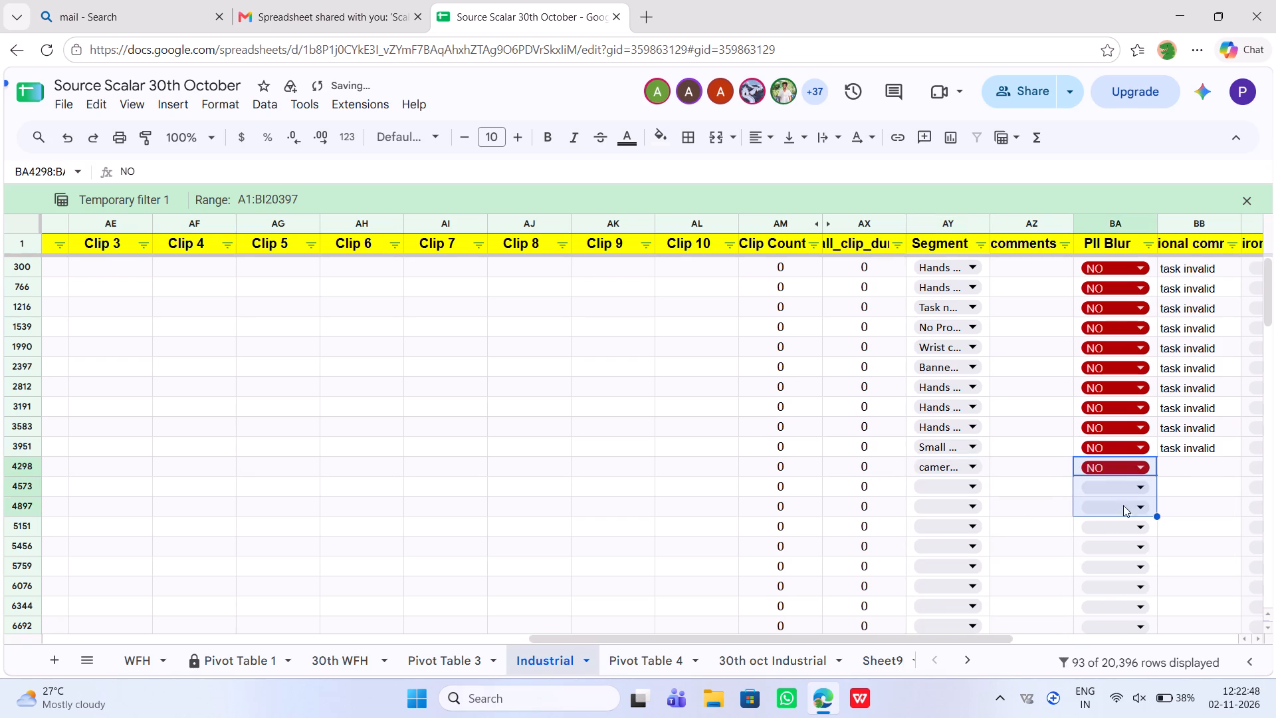
# Fill in the additional comments cell of row 4298 with "task invalid".
pyautogui.click(1172, 474)
pyautogui.hotkey('ctrl', 'v')
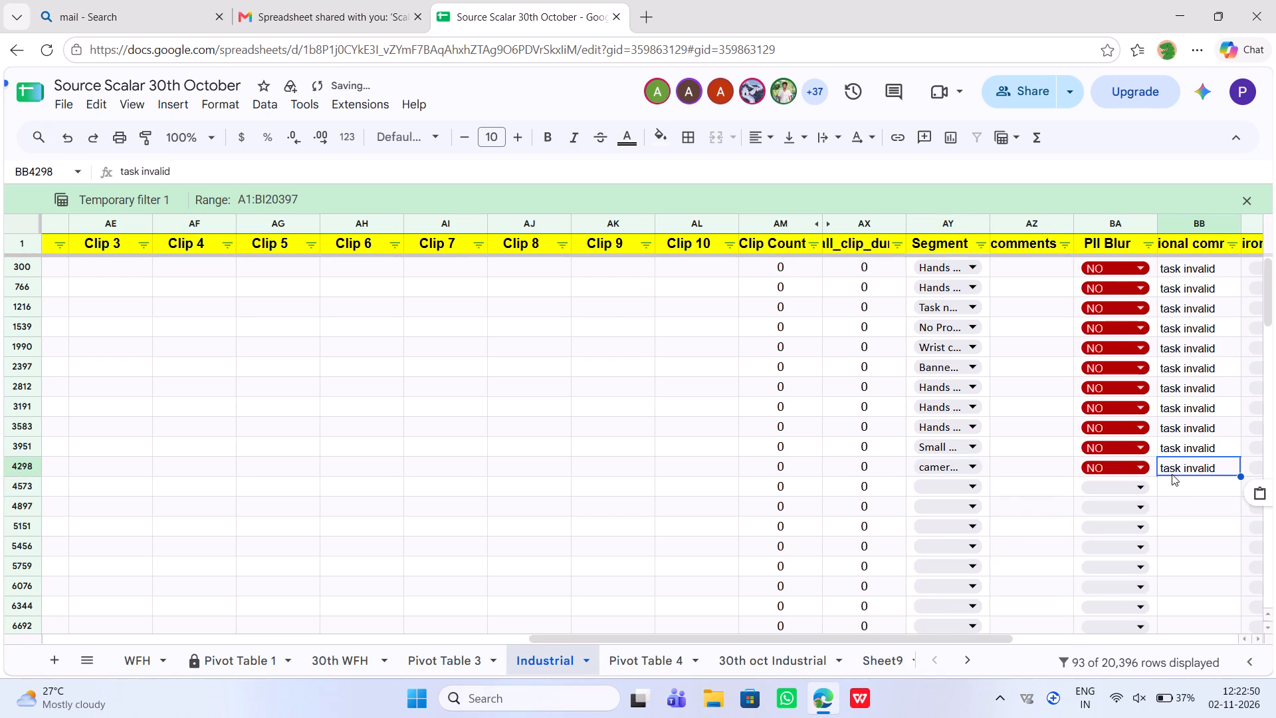
# Open the raw video linked in row 4573 of the Industrial sheet in Prism.
pyautogui.hscroll(6, 1172, 474)
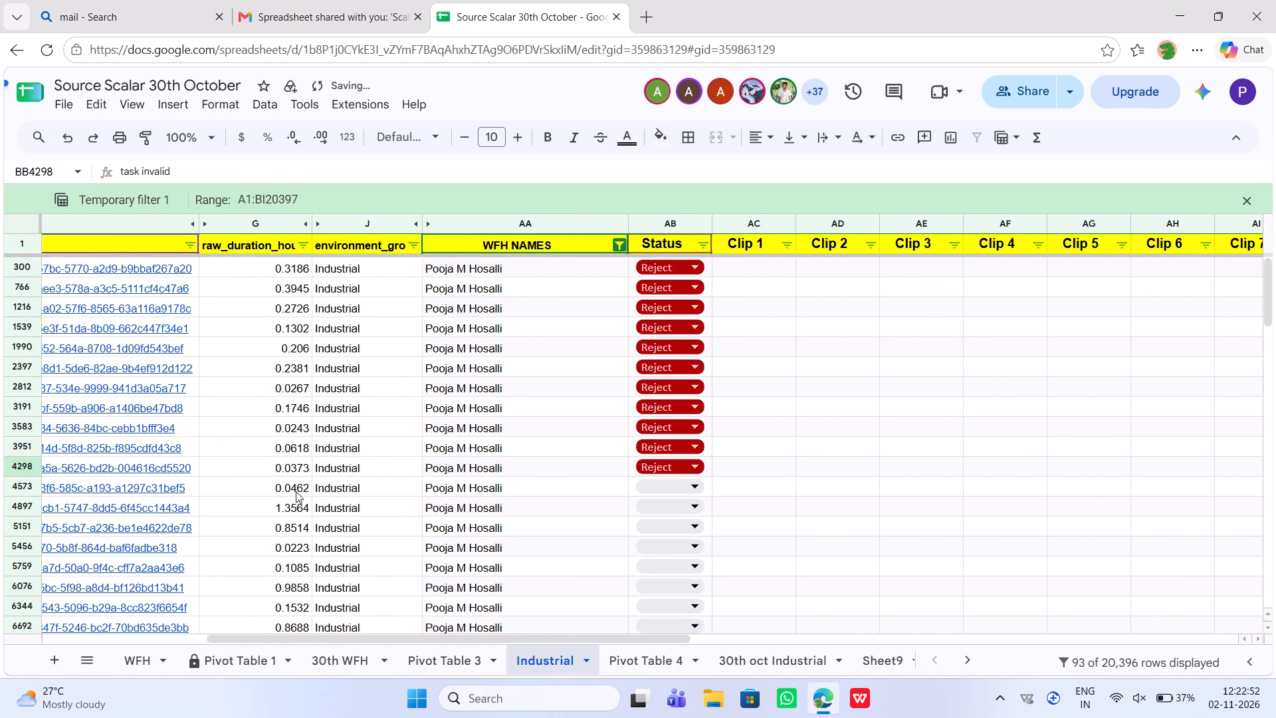
pyautogui.click(174, 489)
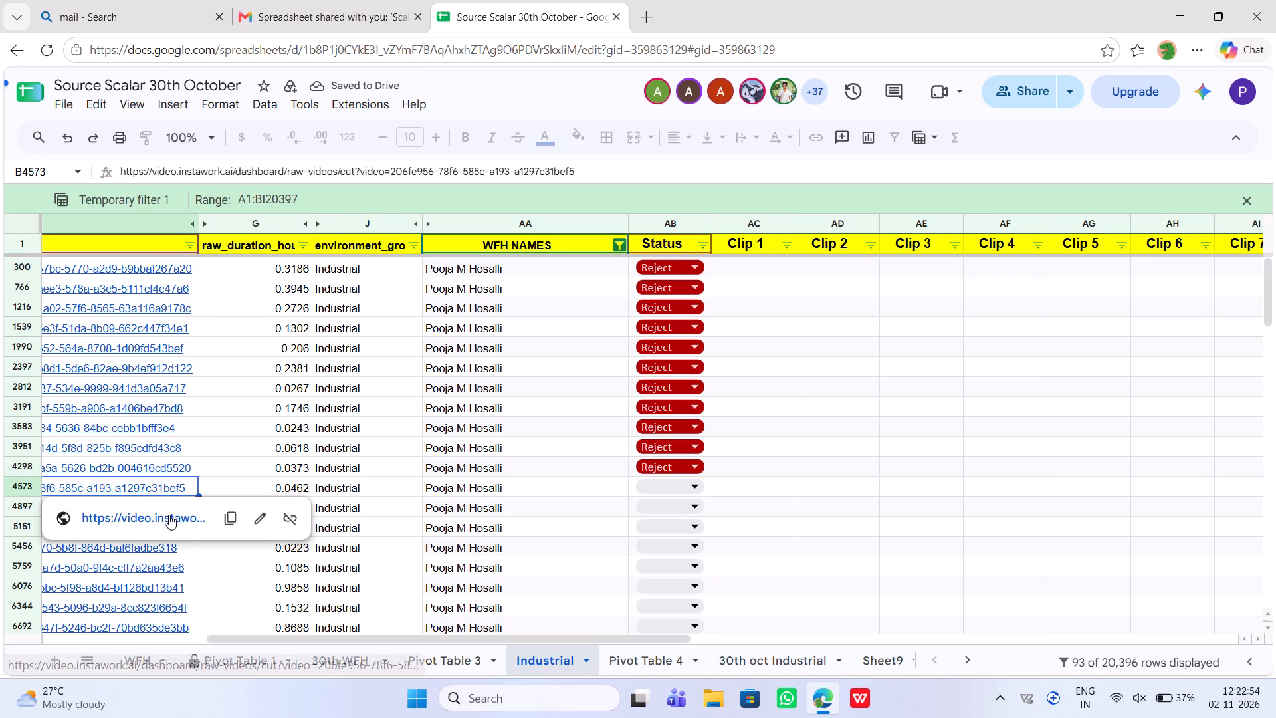
pyautogui.click(169, 515)
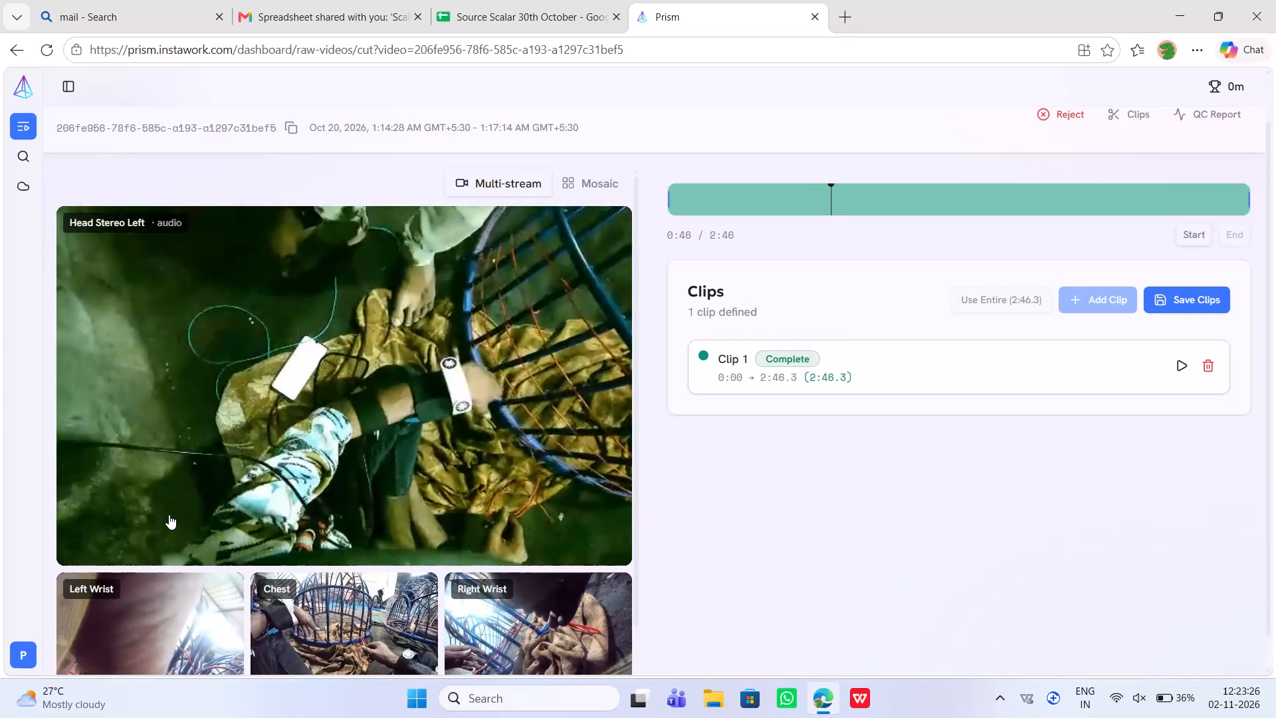
# Skim the raw video by jumping to about 2:04 and to its end on the timeline.
pyautogui.click(1105, 213)
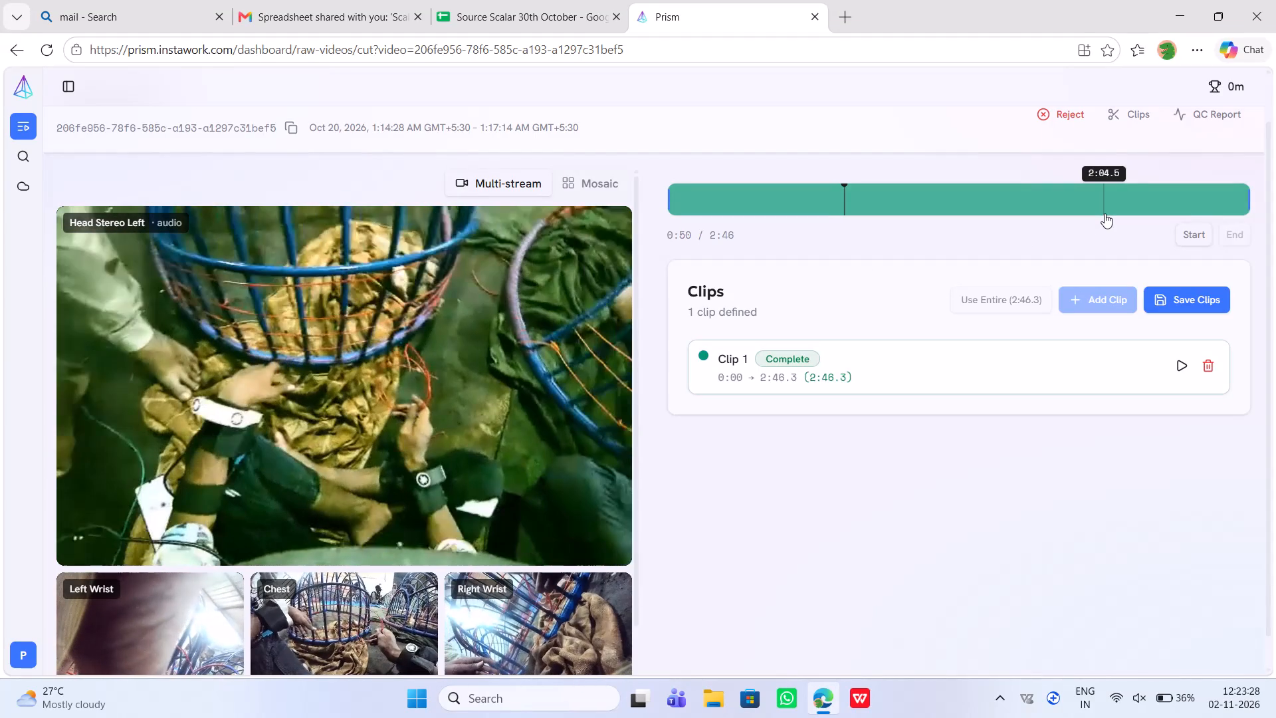
pyautogui.click(1243, 209)
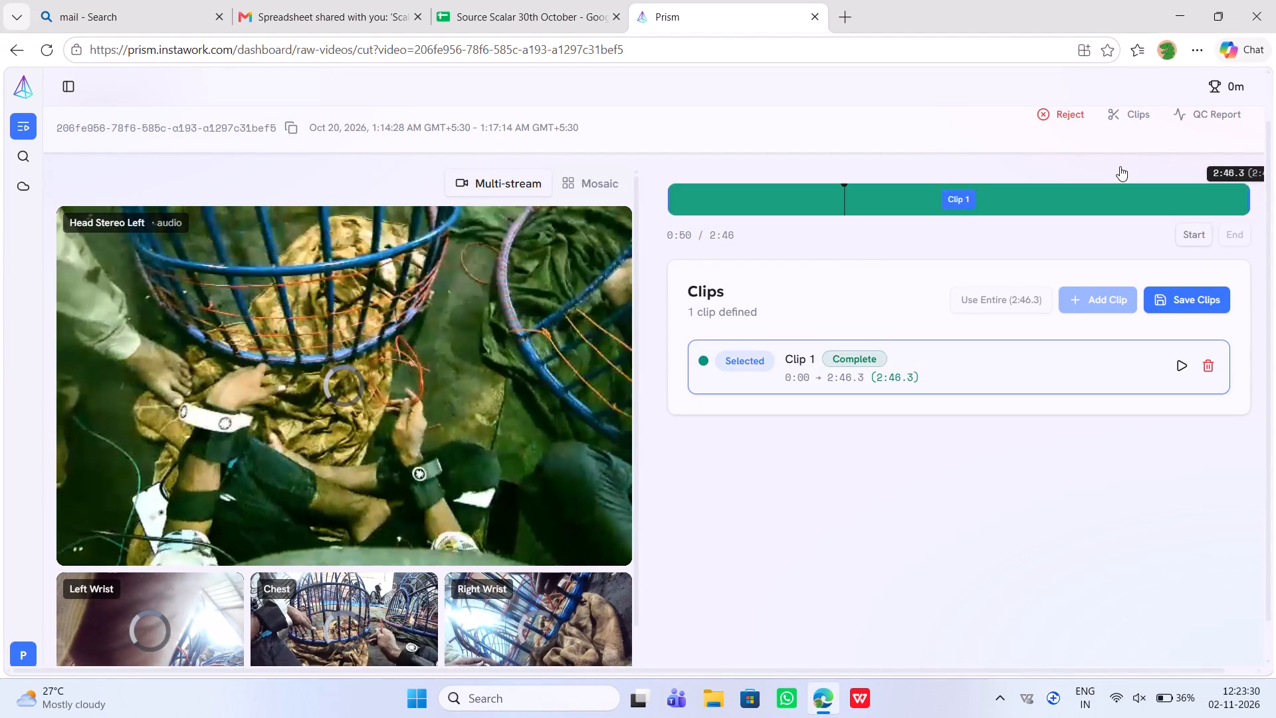
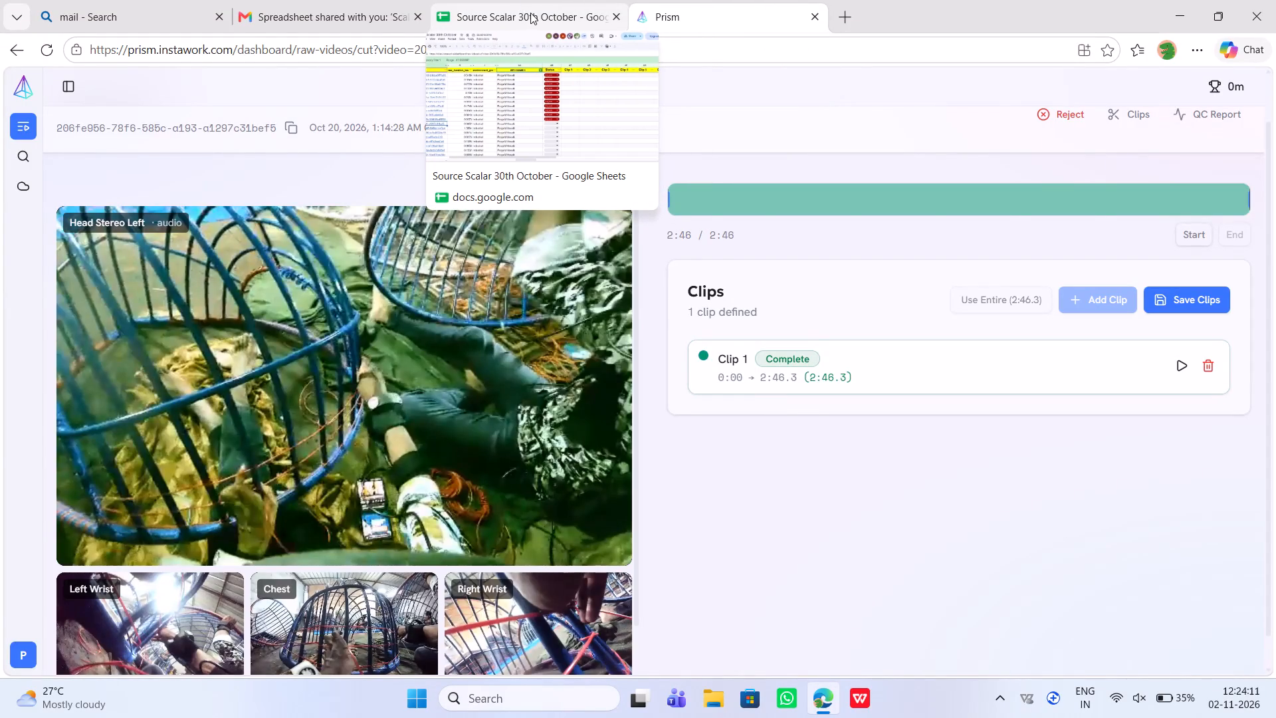
# Set the Status of row 4573 in the Industrial sheet to Reject.
pyautogui.click(530, 13)
pyautogui.click(688, 485)
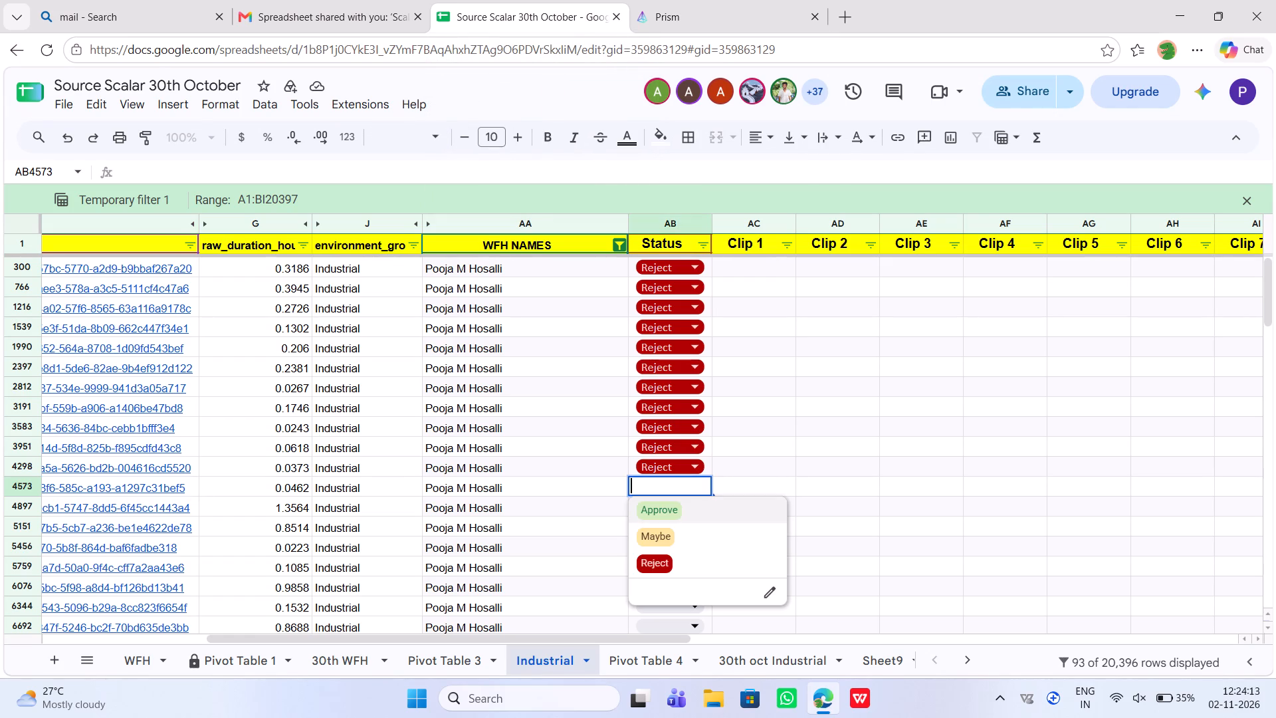
pyautogui.click(722, 568)
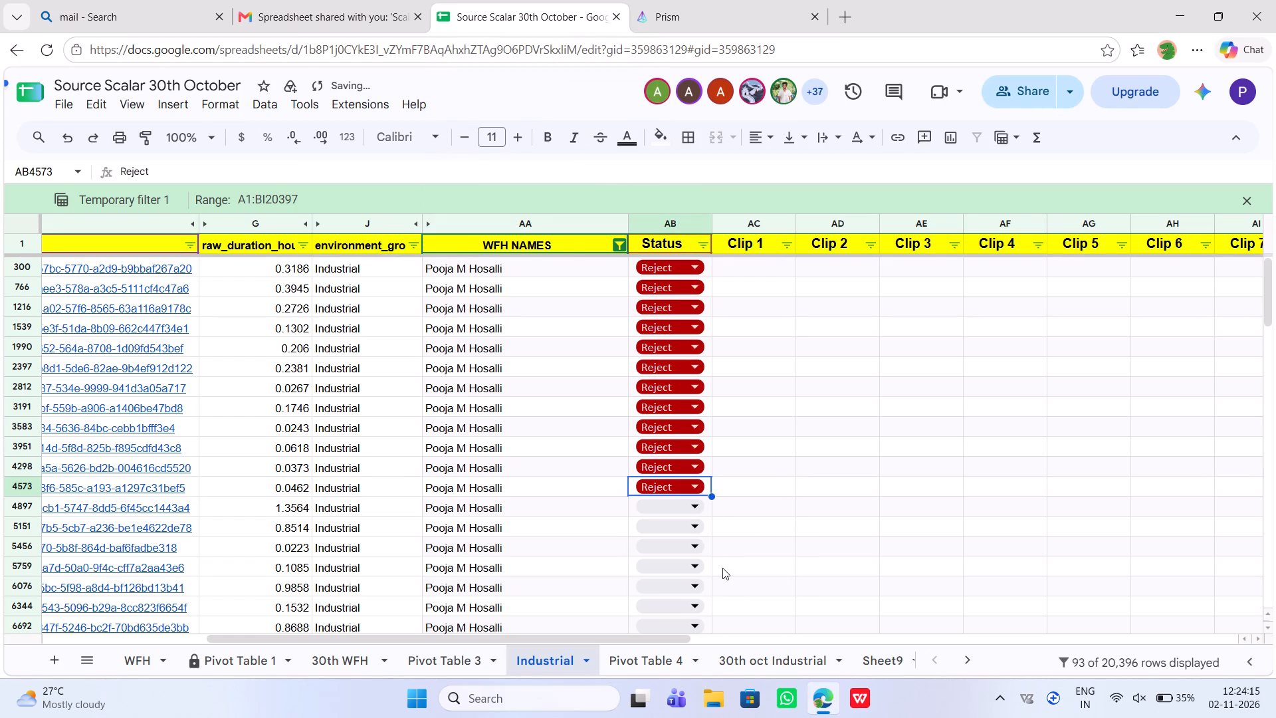
# Fill in the Segment cell of row 4573.
pyautogui.hscroll(-7, 776, 569)
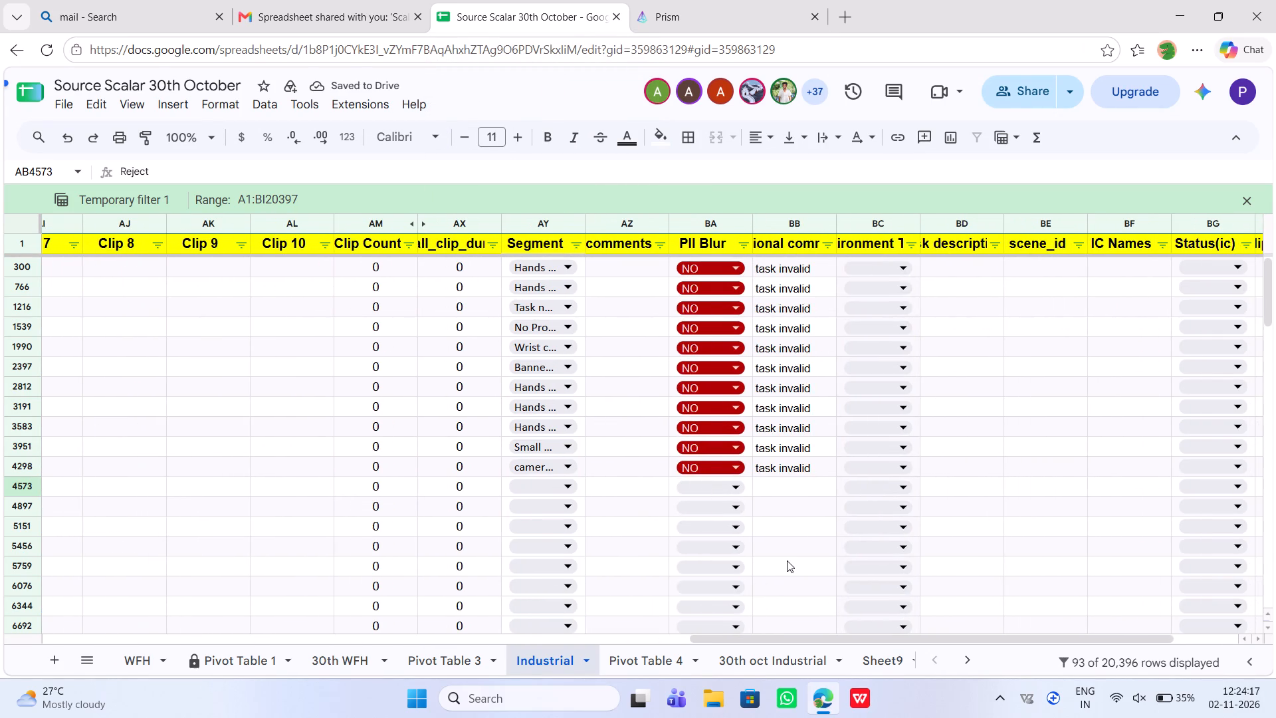
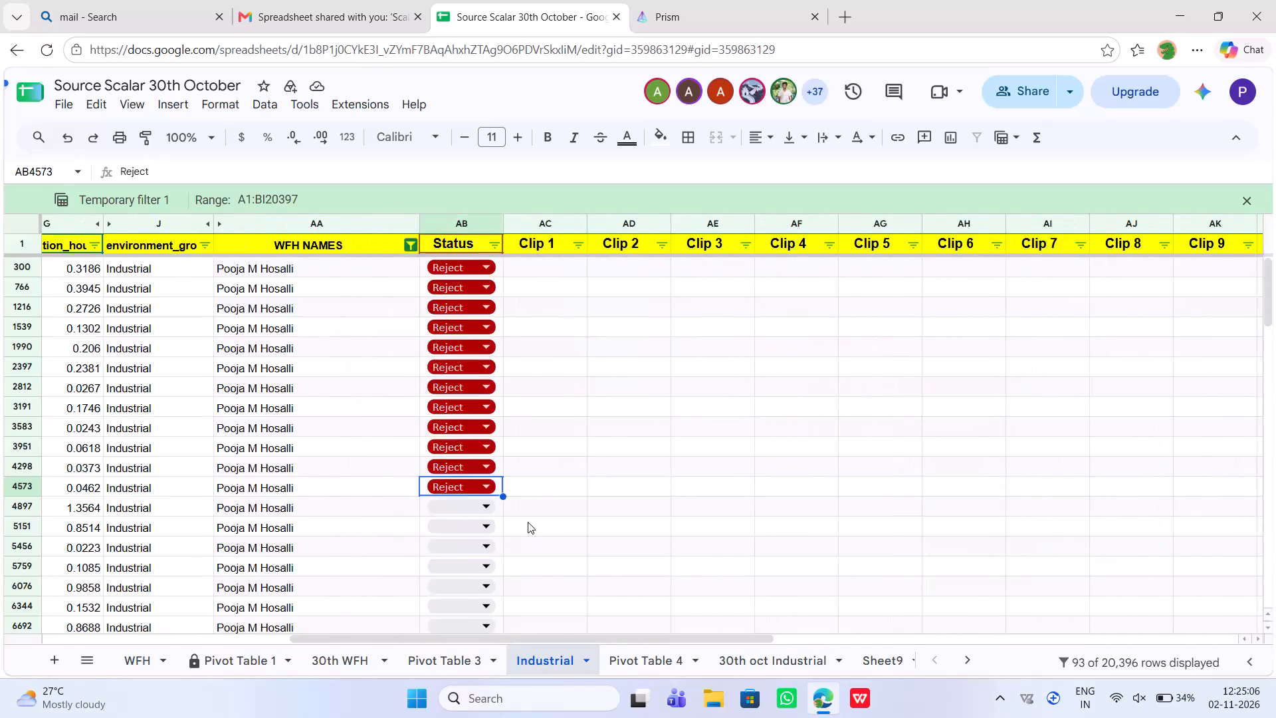
# Complete row 4573 in the Industrial sheet with Segment Hands out of frame, PII Blur NO and the additional comment "task invalid".
pyautogui.hscroll(-1, 528, 522)
pyautogui.click(421, 487)
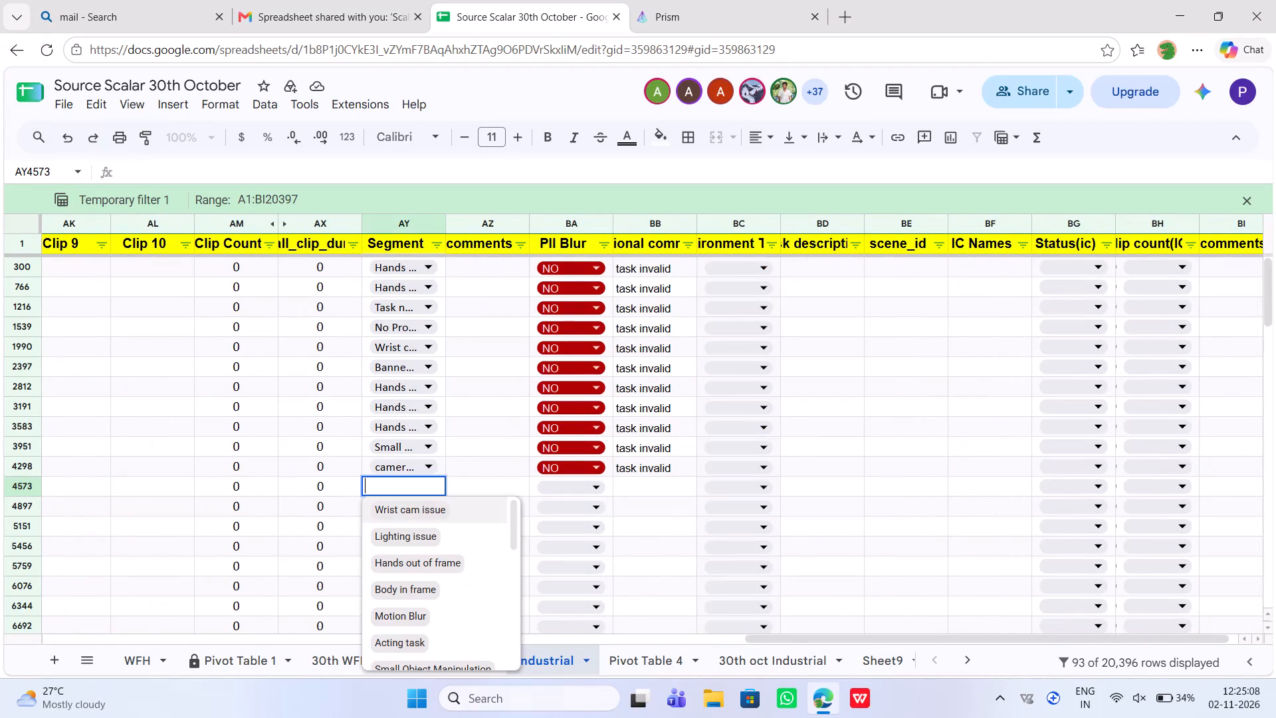
pyautogui.click(439, 557)
pyautogui.click(593, 489)
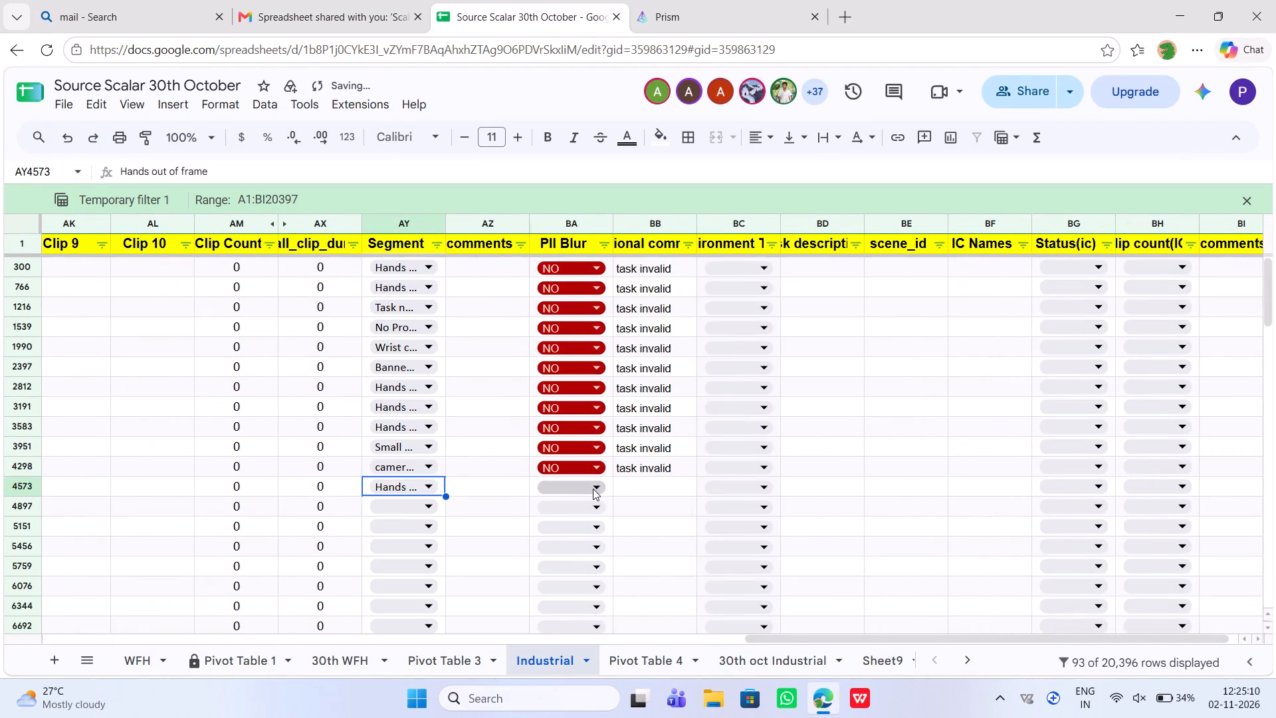
pyautogui.click(598, 533)
pyautogui.click(635, 491)
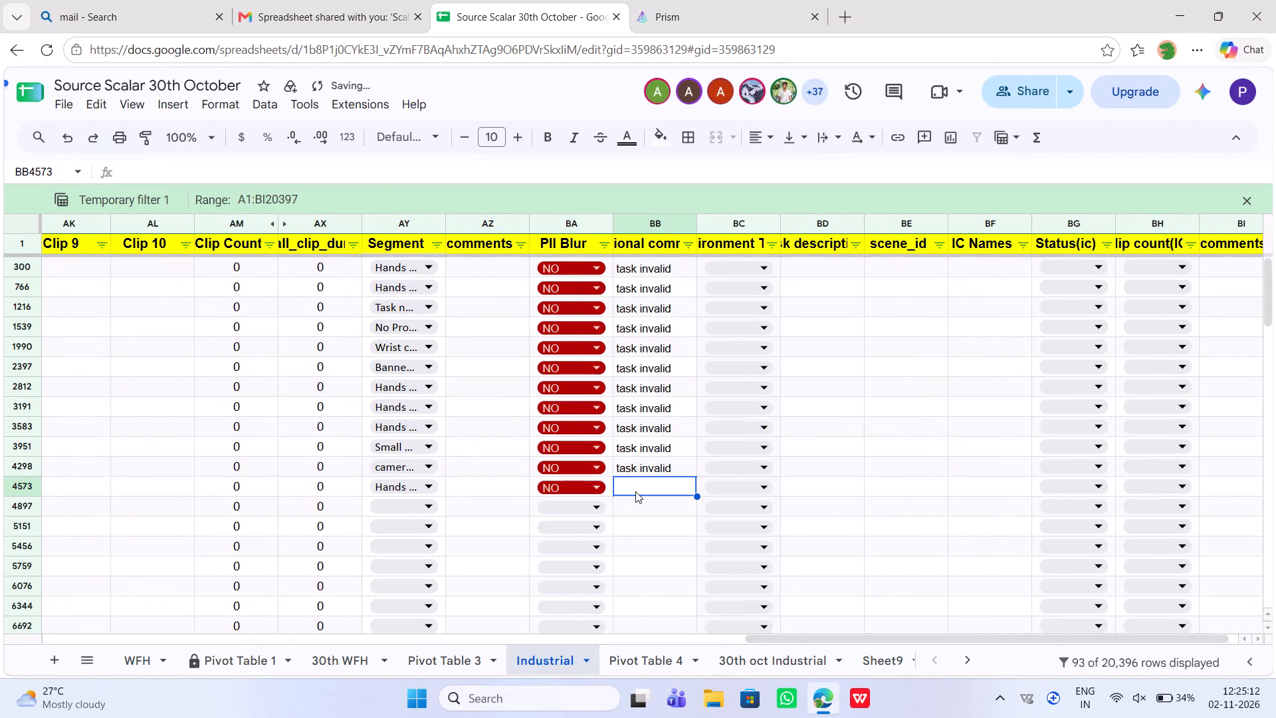
pyautogui.hotkey('ctrl', 'v')
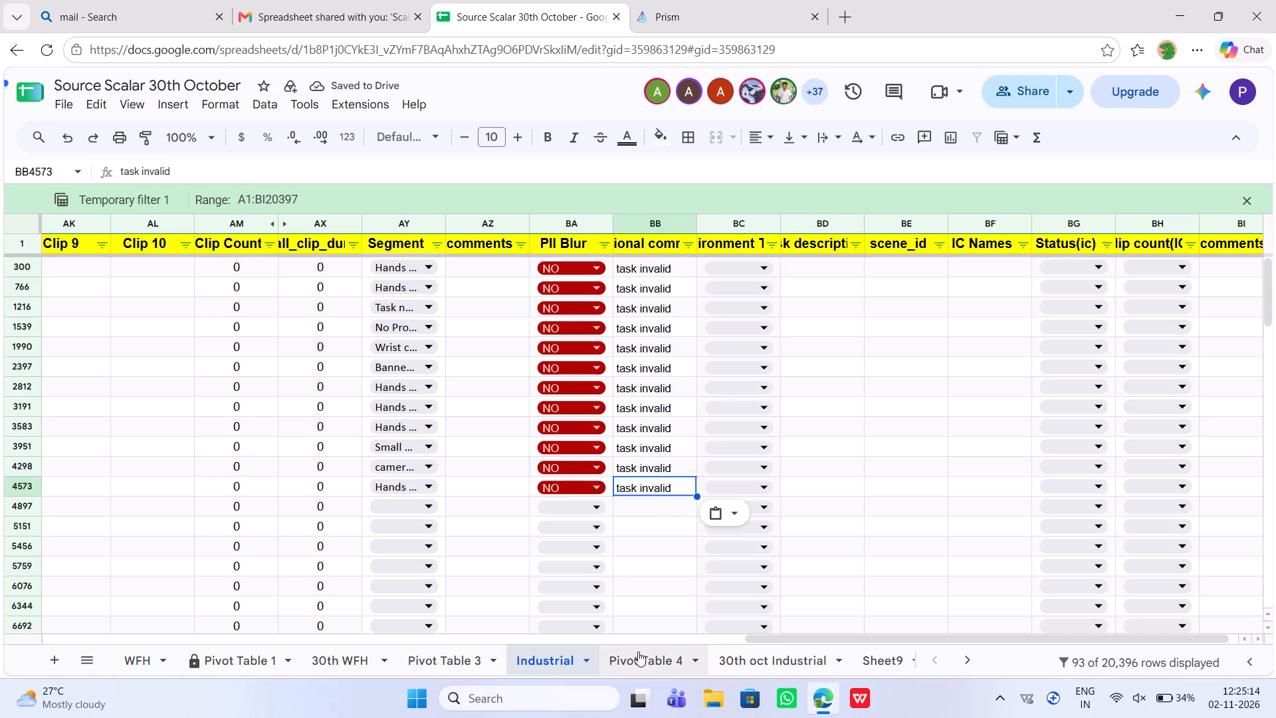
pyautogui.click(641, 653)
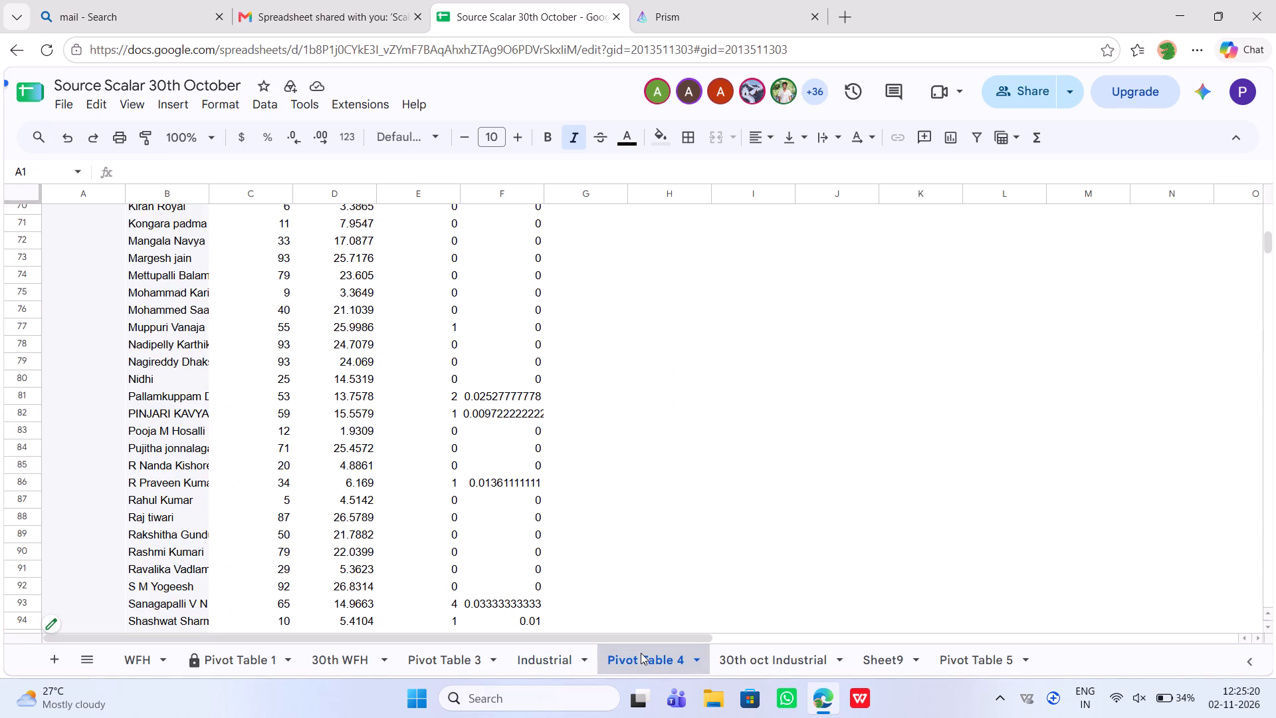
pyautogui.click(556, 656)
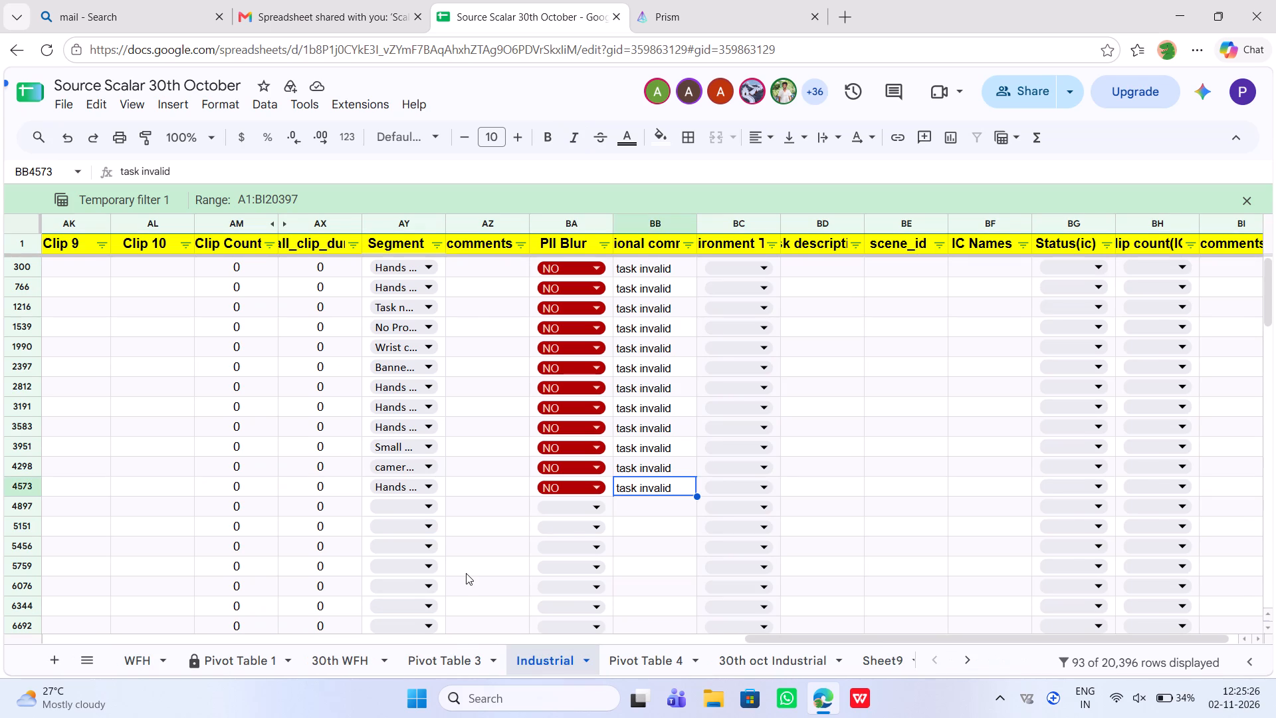
# Close the finished video's Prism tab and open the raw video linked in row 4897 of the Industrial sheet.
pyautogui.hscroll(9, 466, 573)
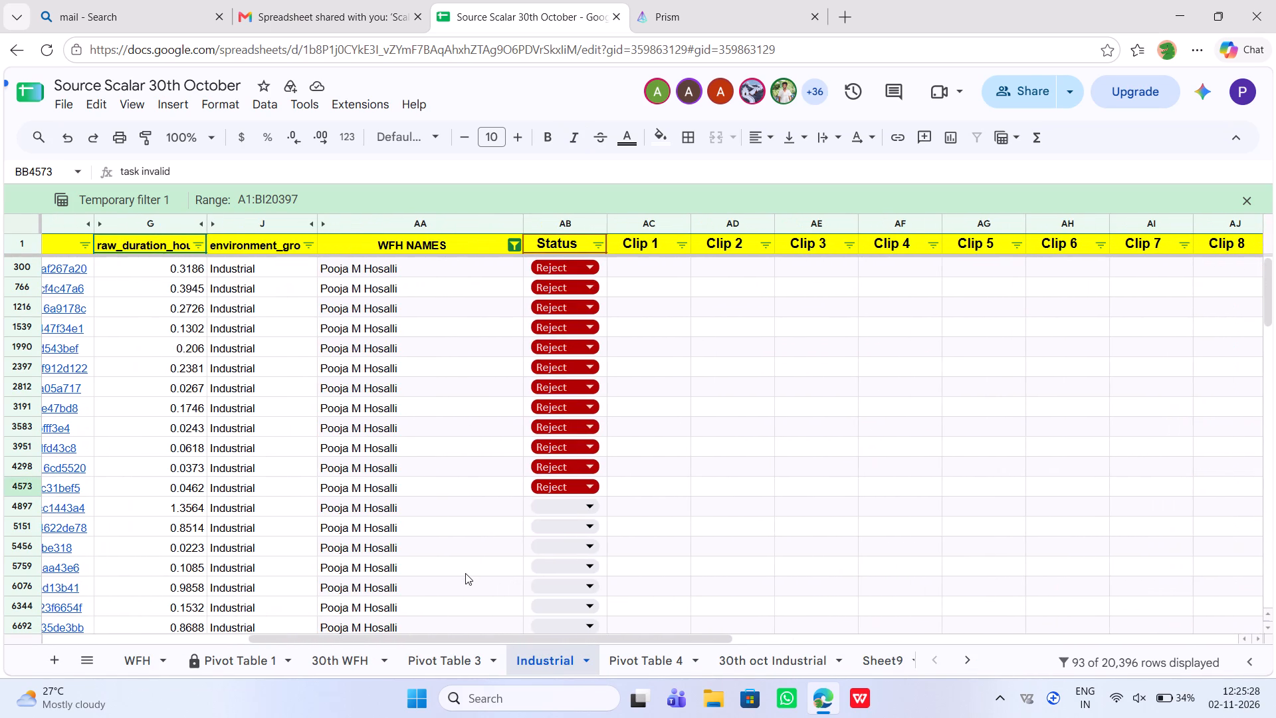
pyautogui.click(774, 11)
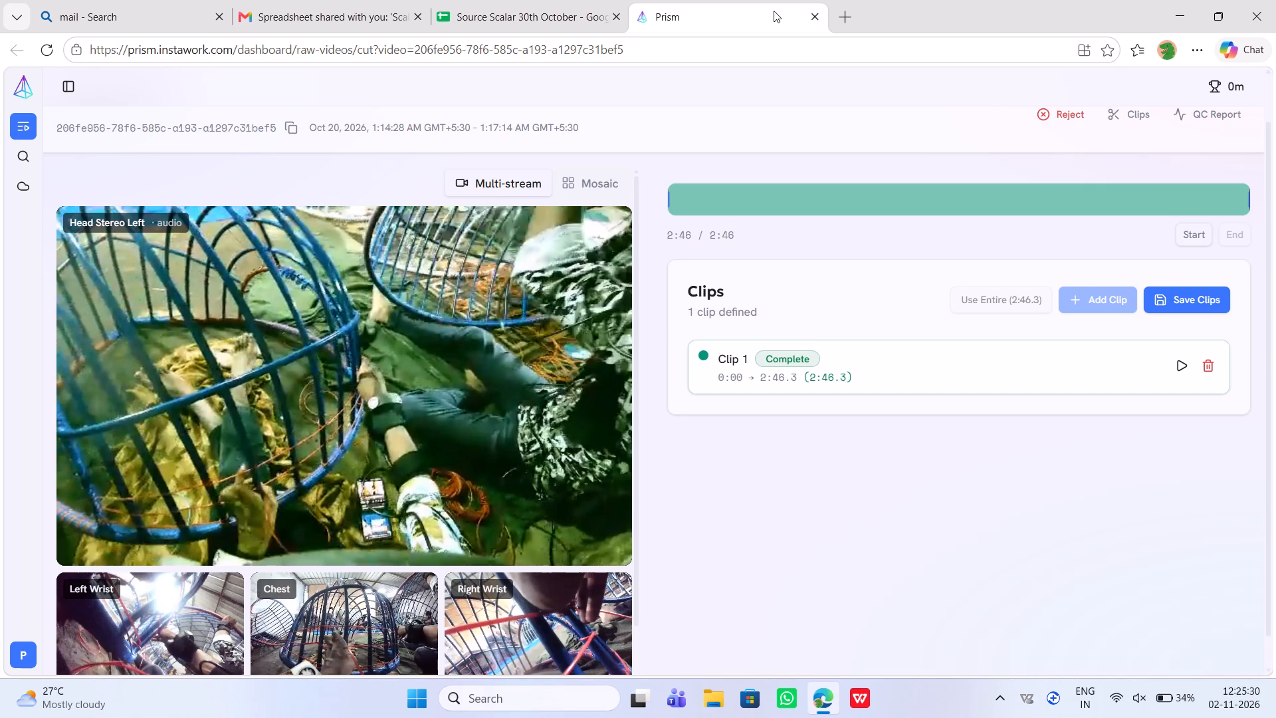
pyautogui.click(813, 15)
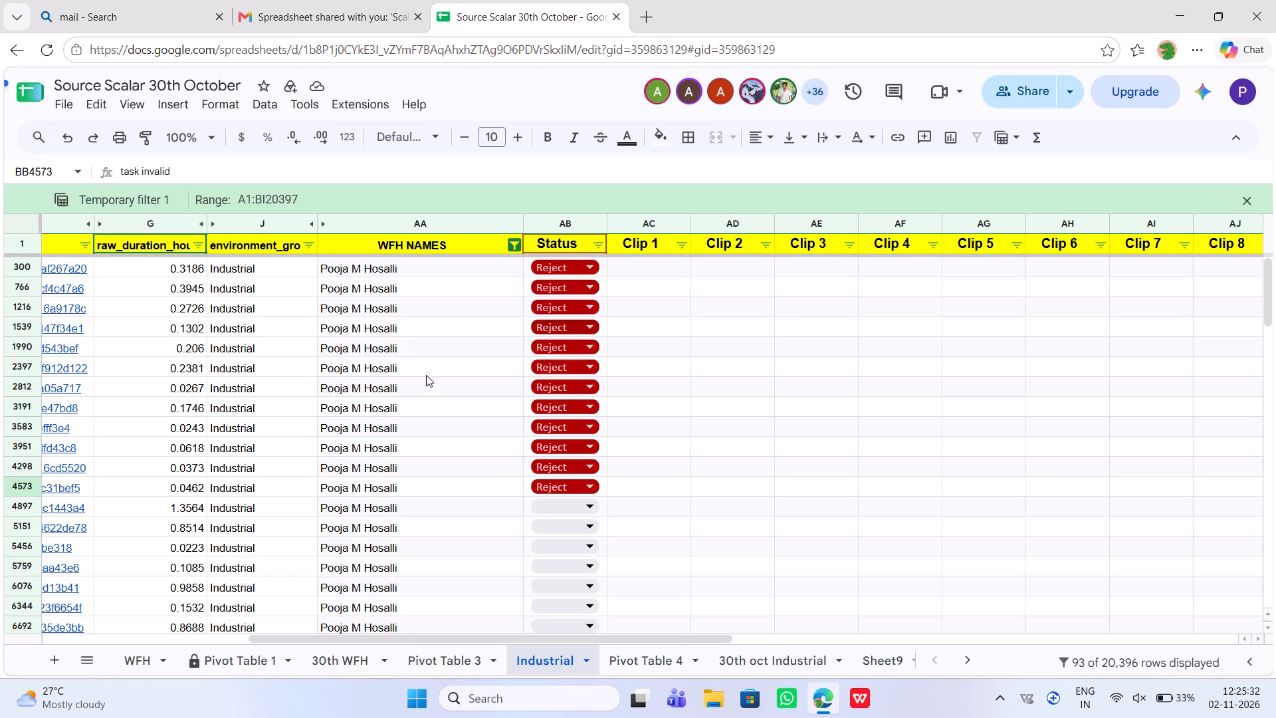
pyautogui.click(78, 506)
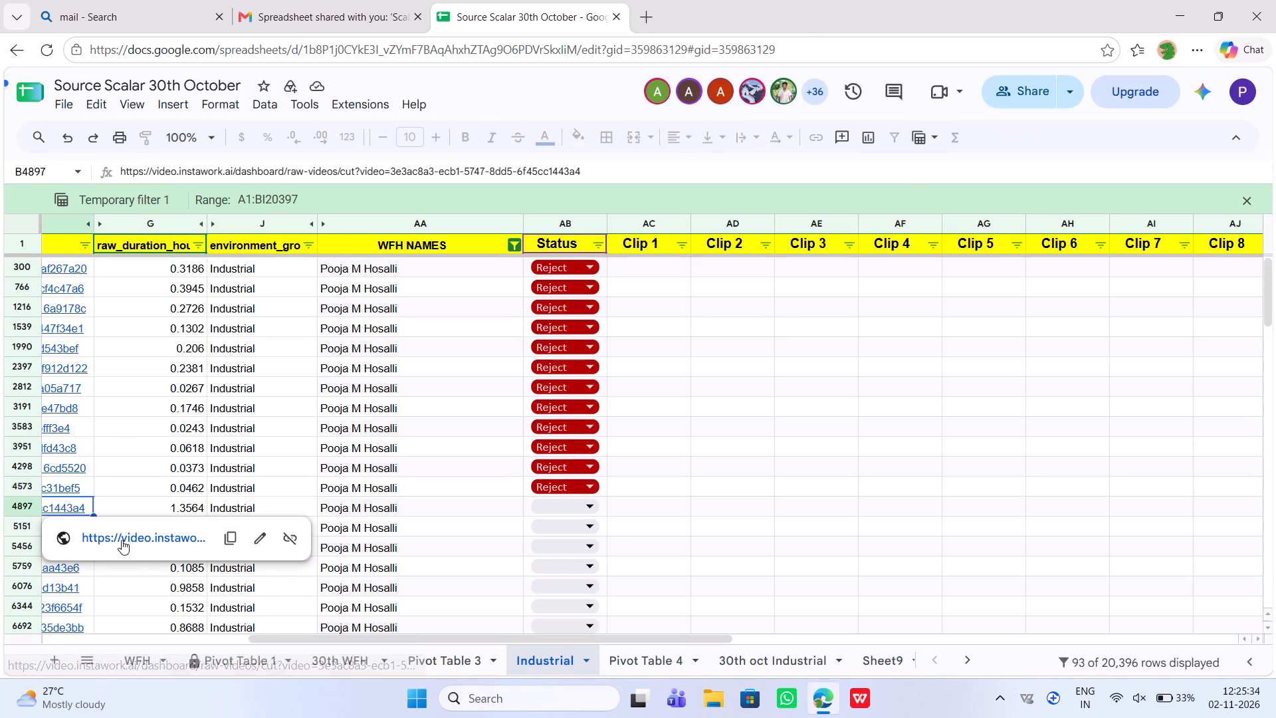
pyautogui.click(124, 534)
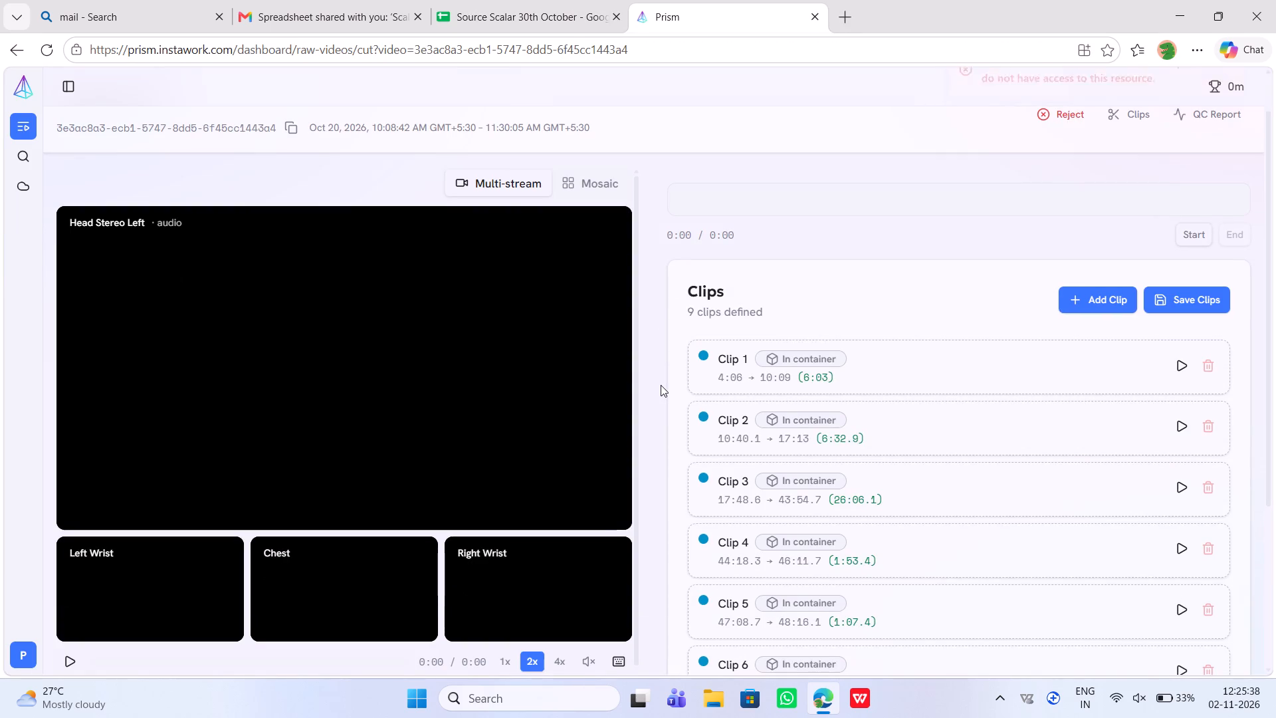
# Examine the camera streams of row 4897's raw video in Prism.
pyautogui.scroll(-1, 540, 339)
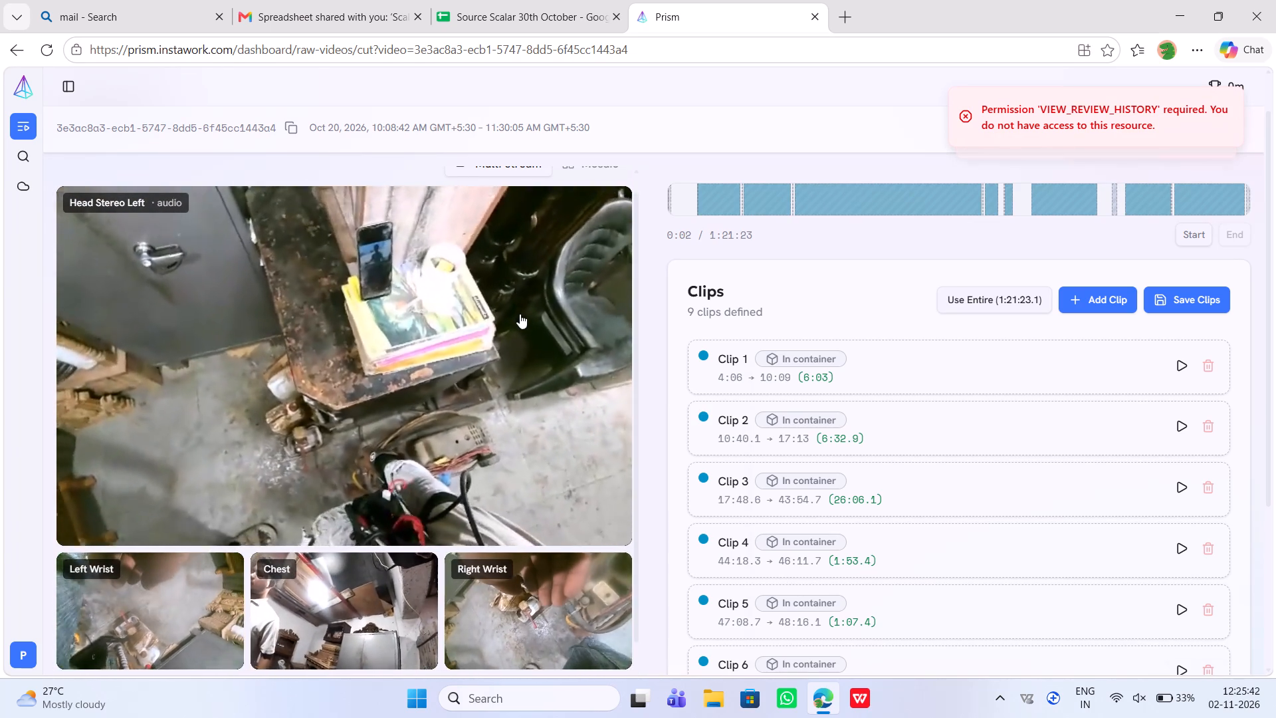
pyautogui.click(520, 314)
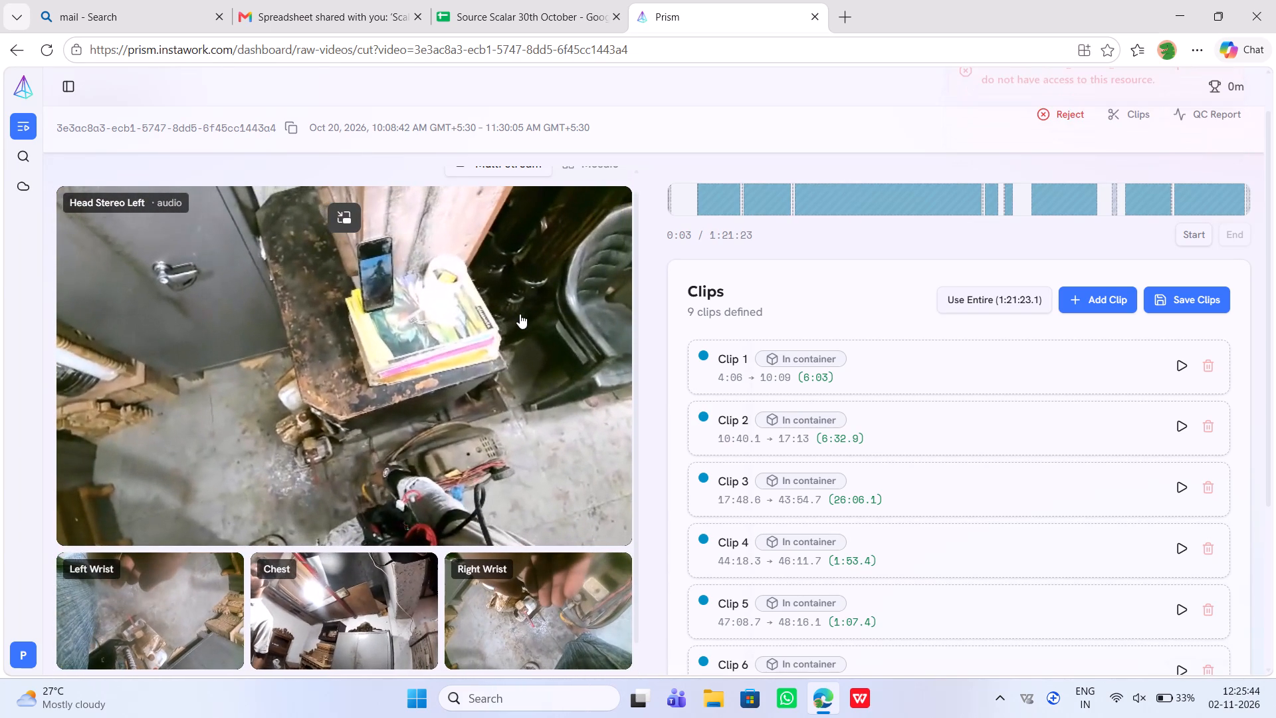